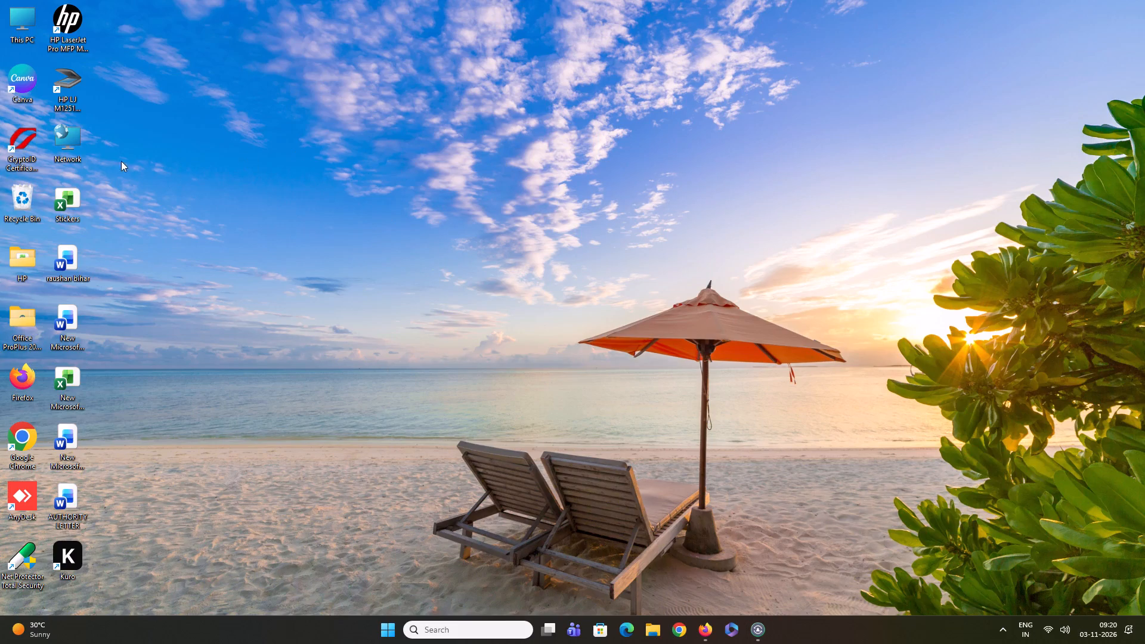
# Open the Stickers workbook from the desktop.
pyautogui.click(68, 200)
pyautogui.doubleClick(68, 200)
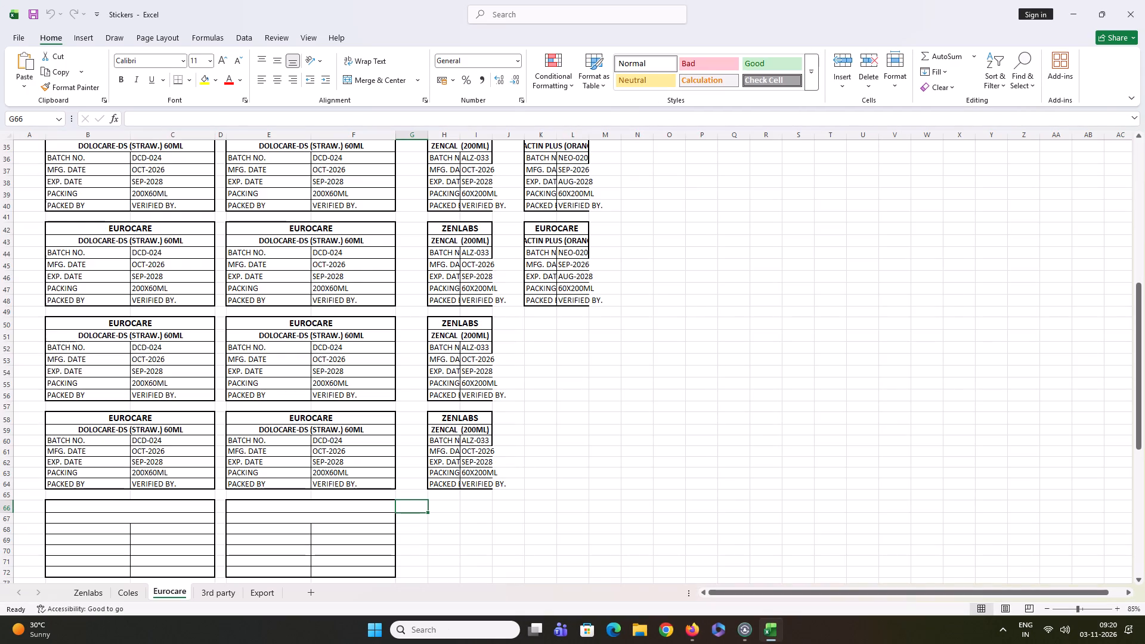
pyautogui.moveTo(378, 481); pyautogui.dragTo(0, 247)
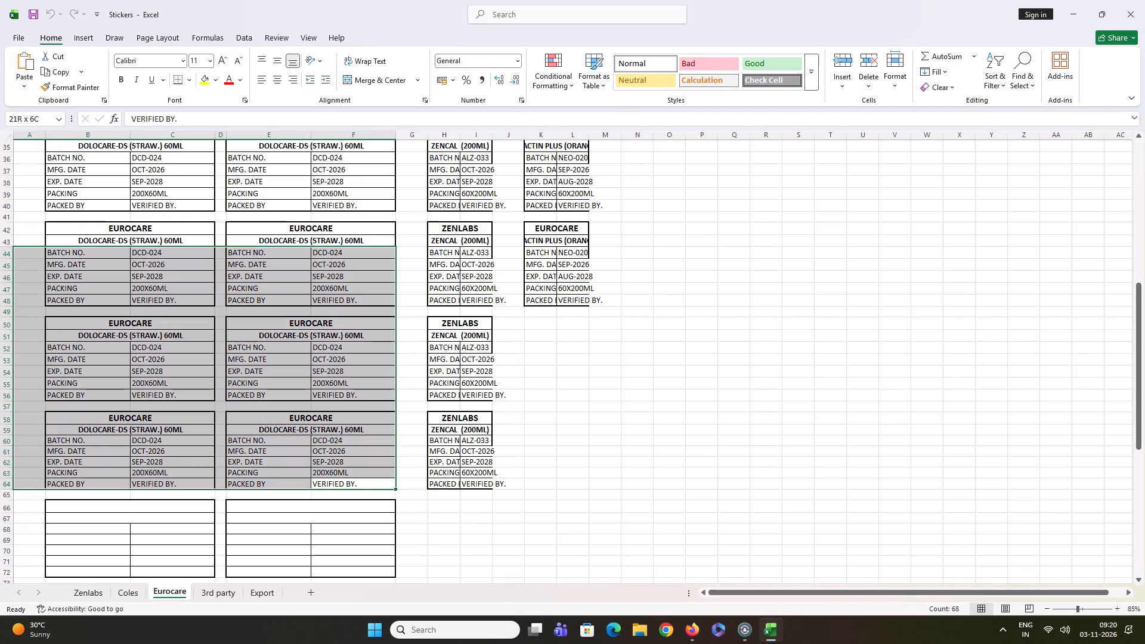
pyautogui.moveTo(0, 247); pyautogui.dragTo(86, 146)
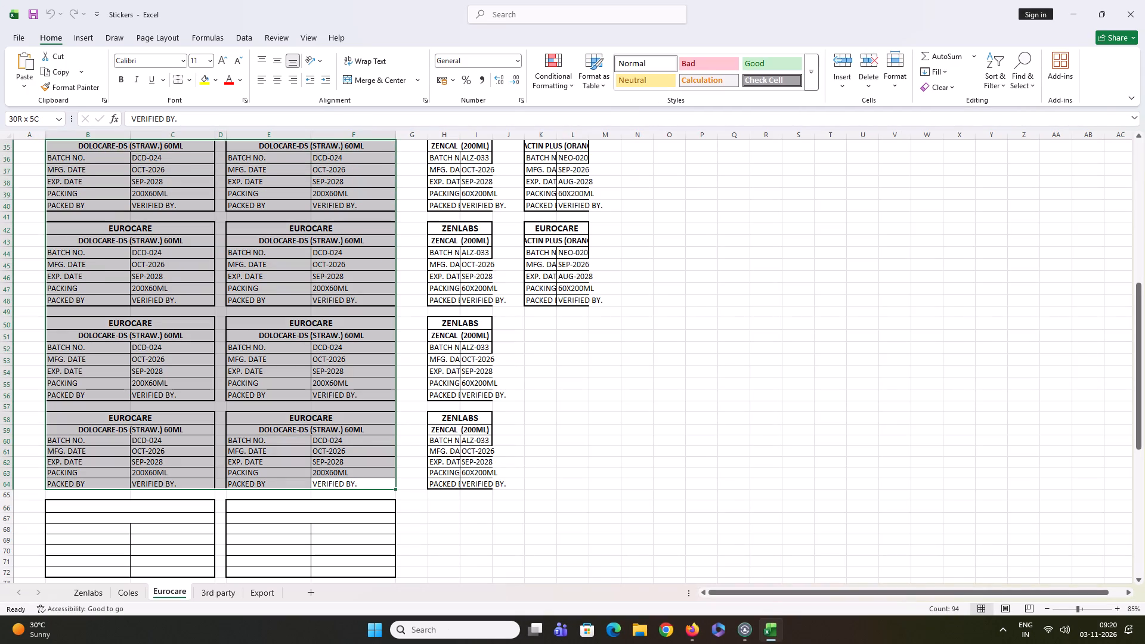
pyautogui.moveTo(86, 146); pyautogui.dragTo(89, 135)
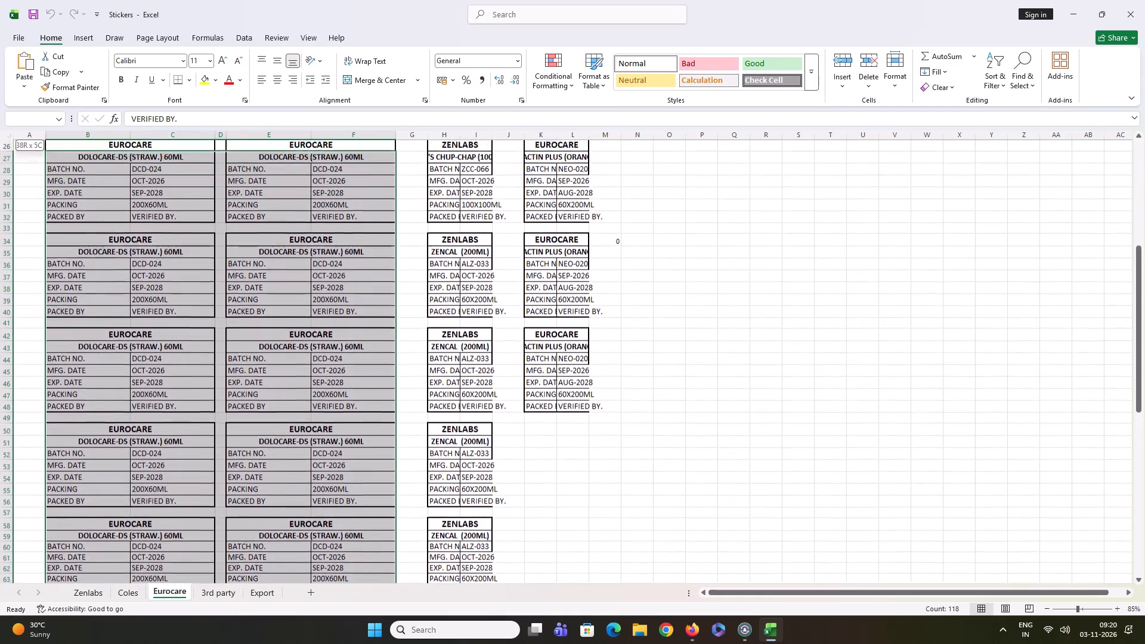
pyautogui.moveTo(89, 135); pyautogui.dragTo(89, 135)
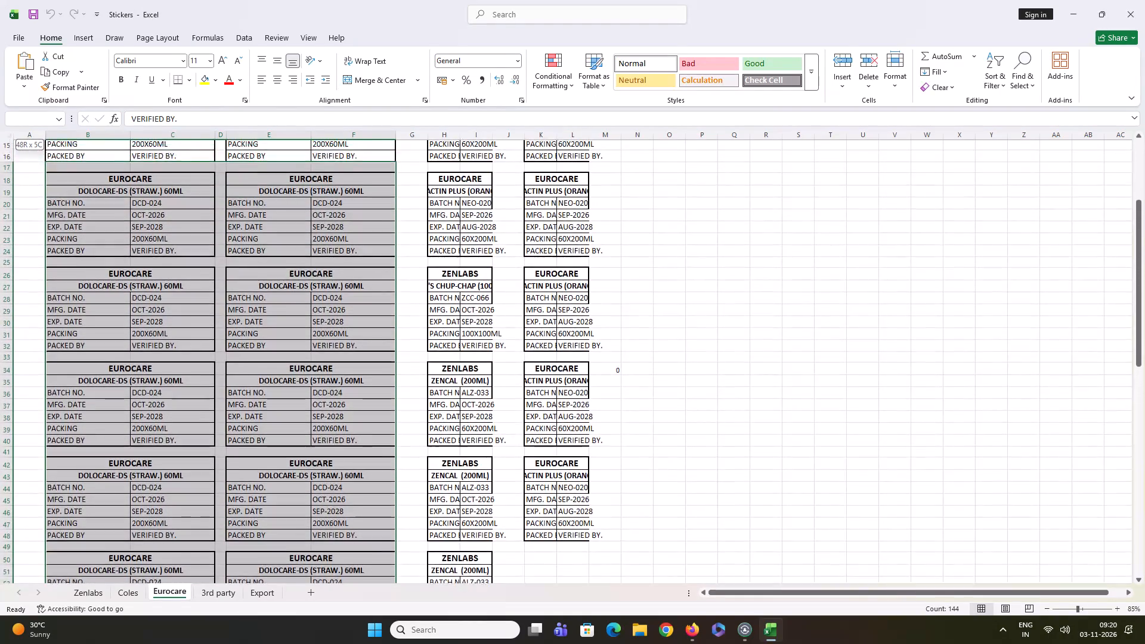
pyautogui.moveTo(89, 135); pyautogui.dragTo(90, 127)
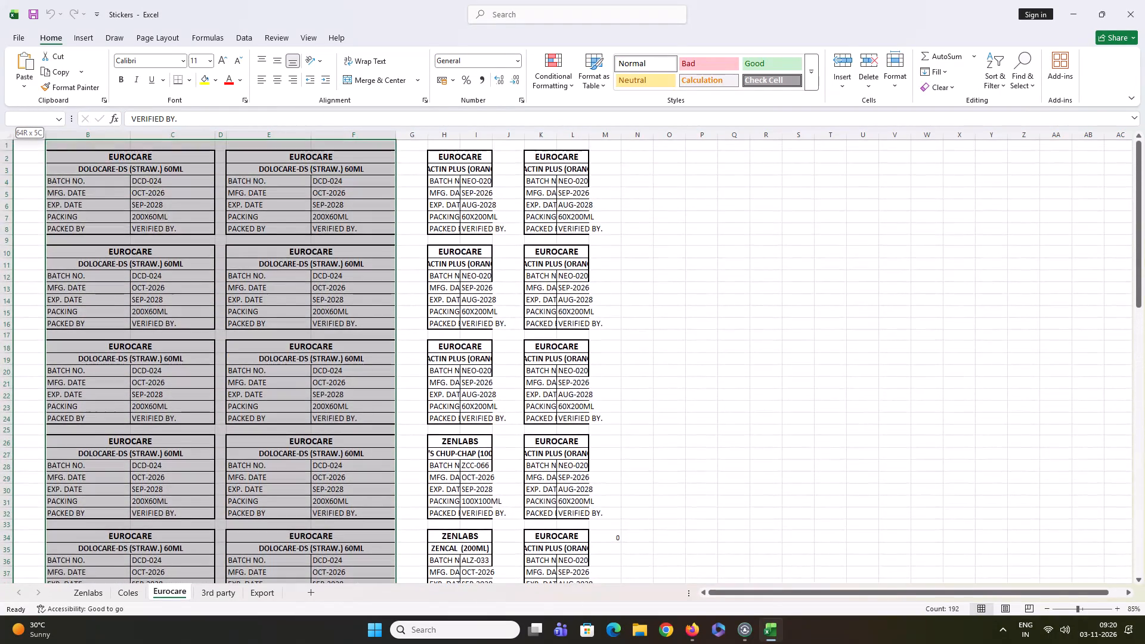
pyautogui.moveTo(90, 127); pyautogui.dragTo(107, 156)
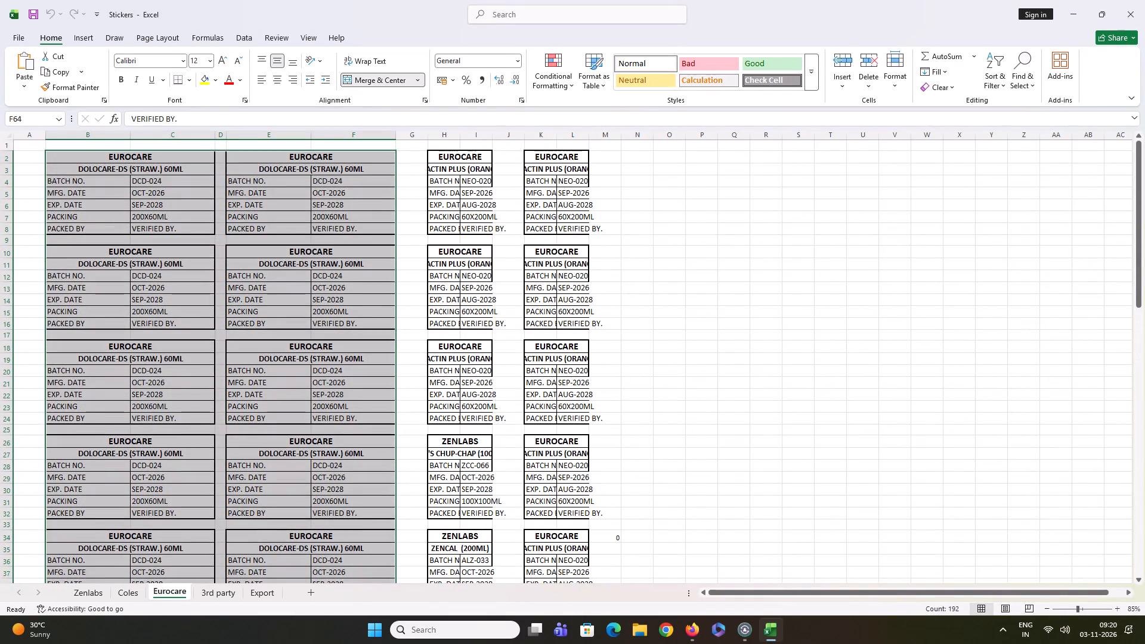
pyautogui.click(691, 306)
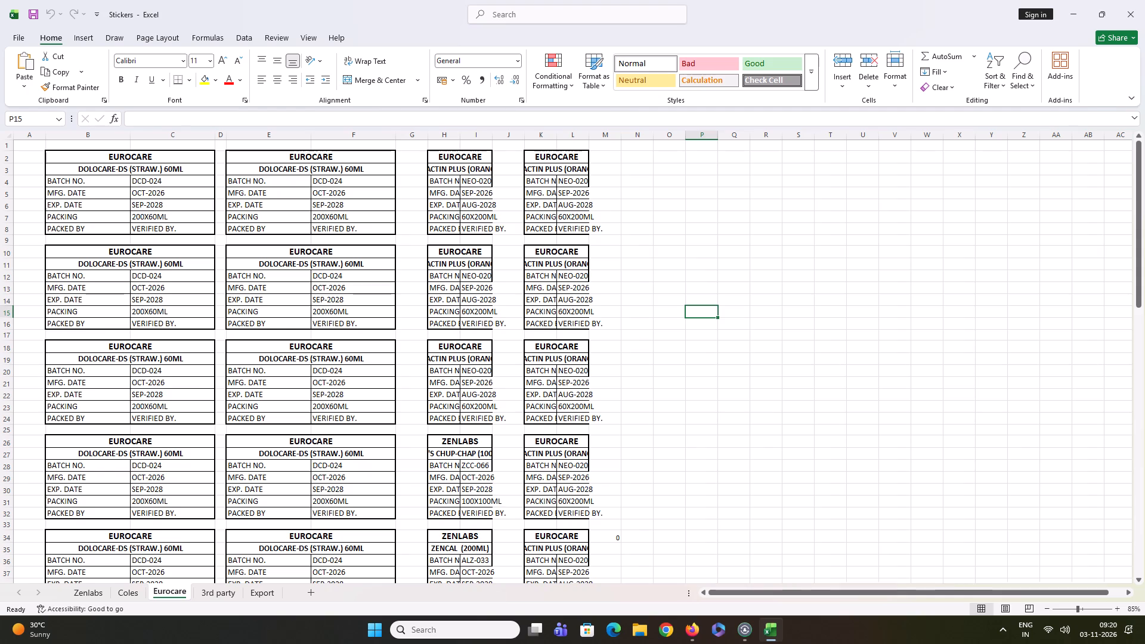
# Clear the product name in cell B3 of the first sticker on the Eurocare sheet.
pyautogui.click(128, 169)
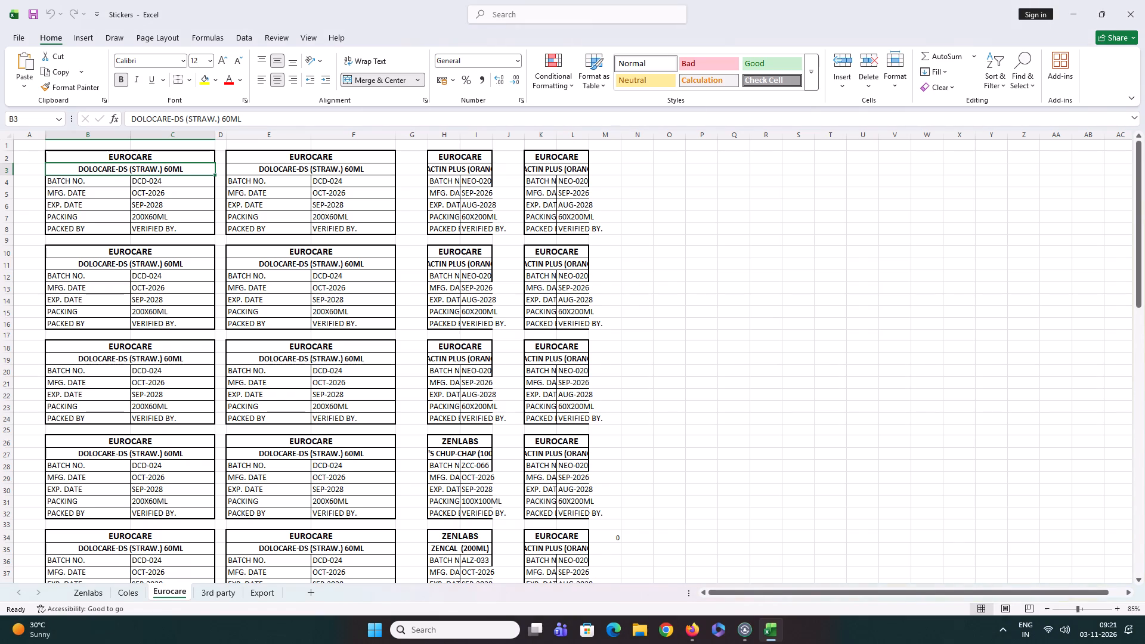
pyautogui.press('BackSpace')
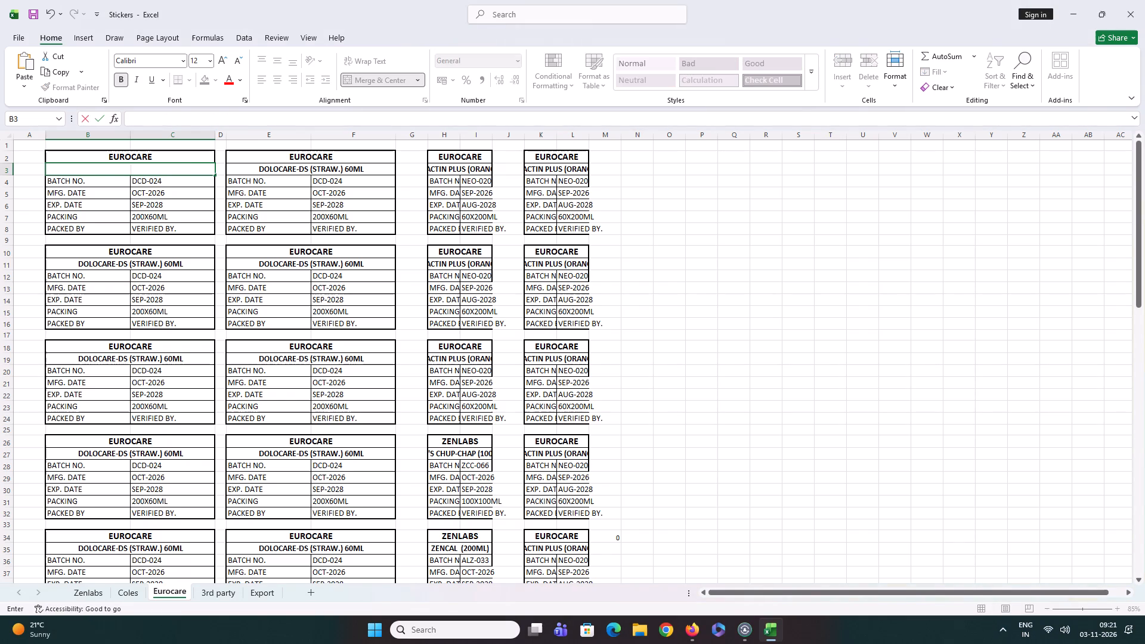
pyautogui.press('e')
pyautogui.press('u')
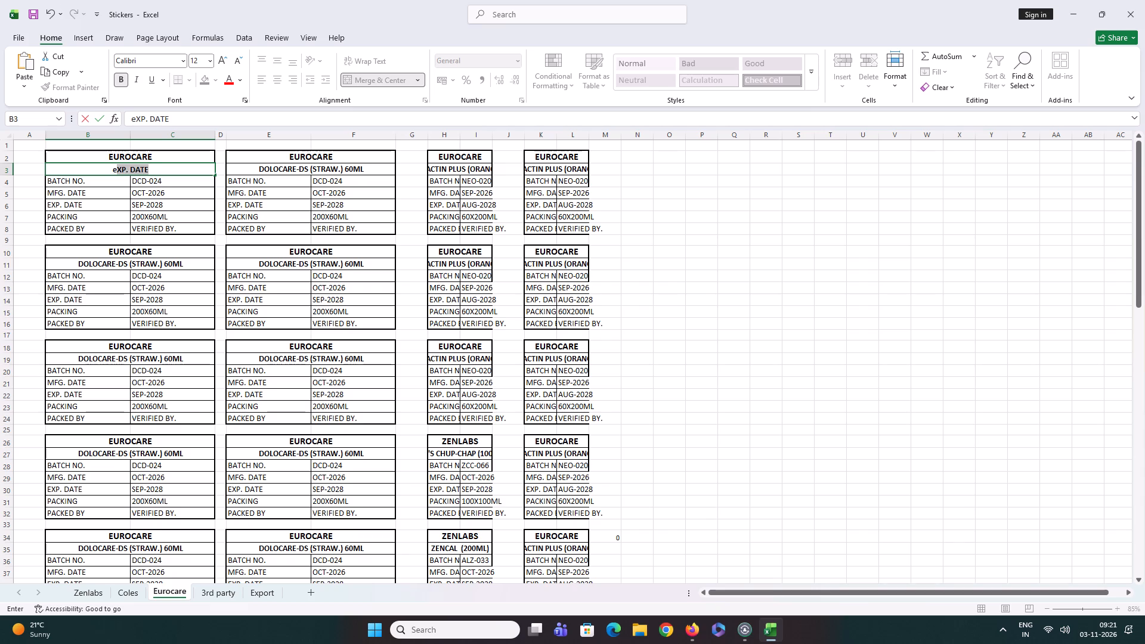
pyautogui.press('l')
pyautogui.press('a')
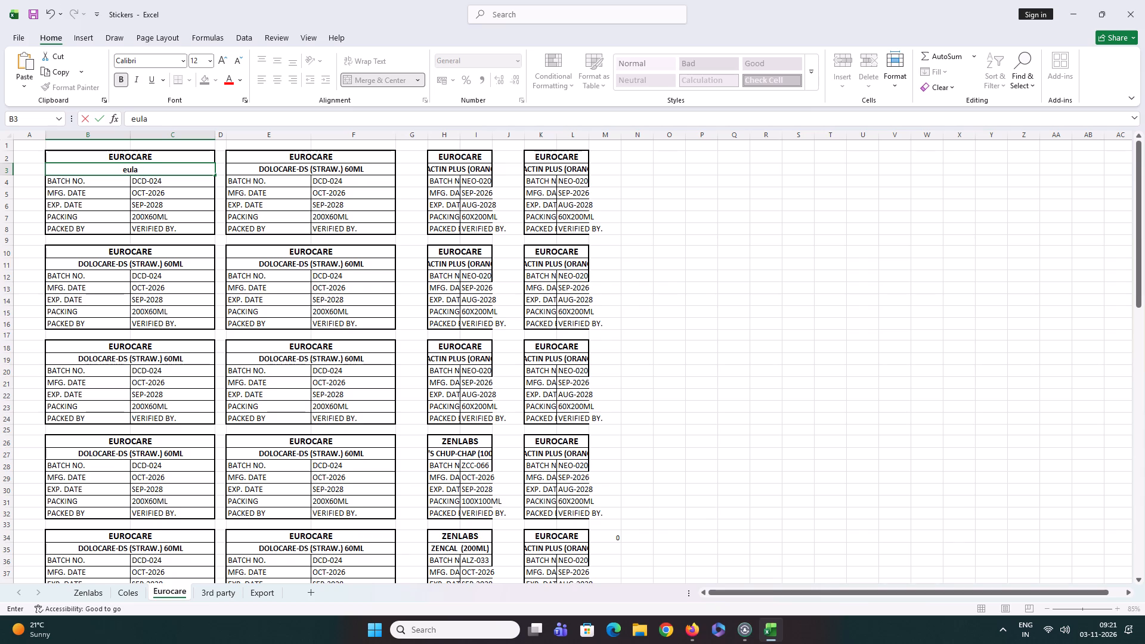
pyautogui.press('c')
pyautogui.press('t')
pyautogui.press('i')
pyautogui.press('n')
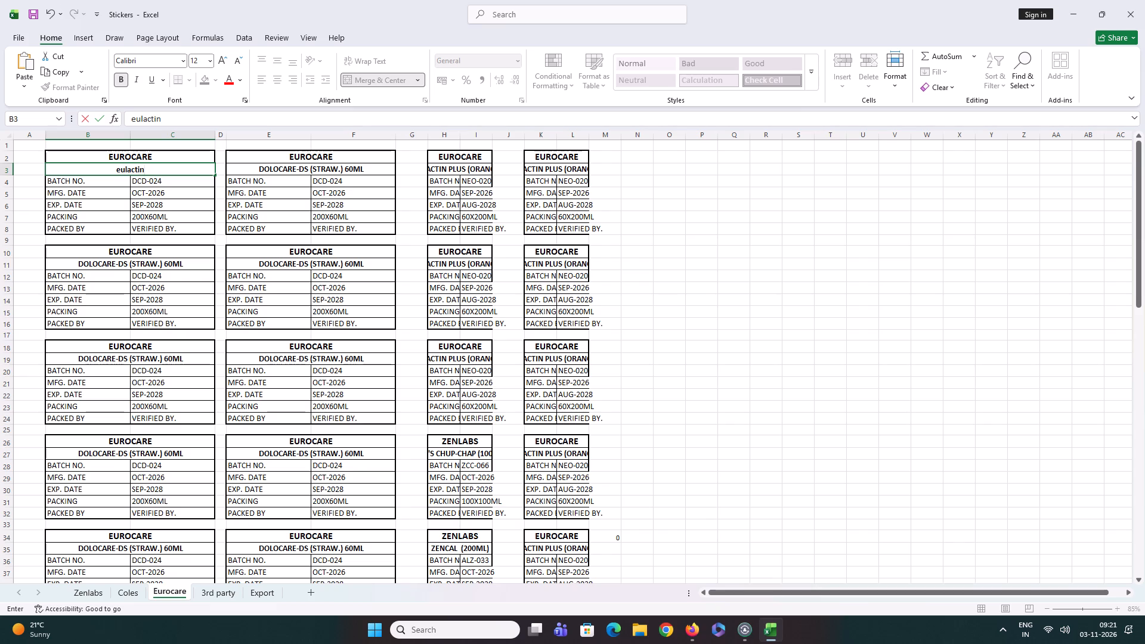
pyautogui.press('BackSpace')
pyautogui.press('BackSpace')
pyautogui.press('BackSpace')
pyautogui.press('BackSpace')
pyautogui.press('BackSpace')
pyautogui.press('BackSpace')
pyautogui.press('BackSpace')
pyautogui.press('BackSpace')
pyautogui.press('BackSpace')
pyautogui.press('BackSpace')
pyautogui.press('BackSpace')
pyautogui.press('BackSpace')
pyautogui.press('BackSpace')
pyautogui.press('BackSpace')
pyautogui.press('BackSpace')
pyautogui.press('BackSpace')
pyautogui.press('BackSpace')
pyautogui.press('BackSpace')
# Enter EULACTIN DROPS (15ML) in capitals as the first sticker's product name in cell B3.
pyautogui.press('e')
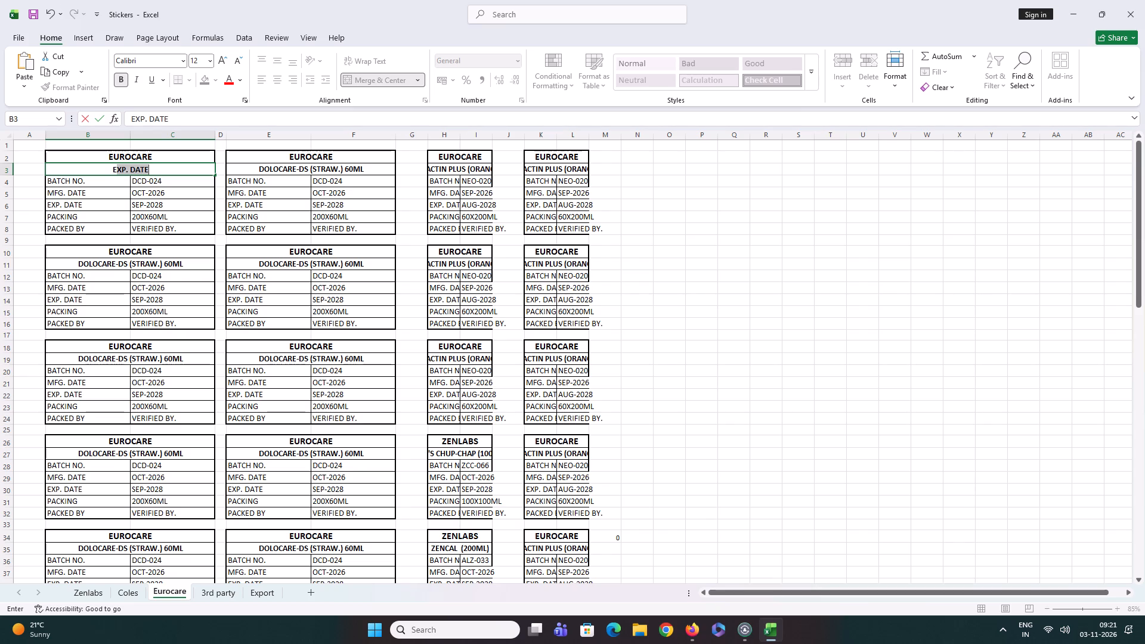
pyautogui.write('ULA')
pyautogui.write('CTIN')
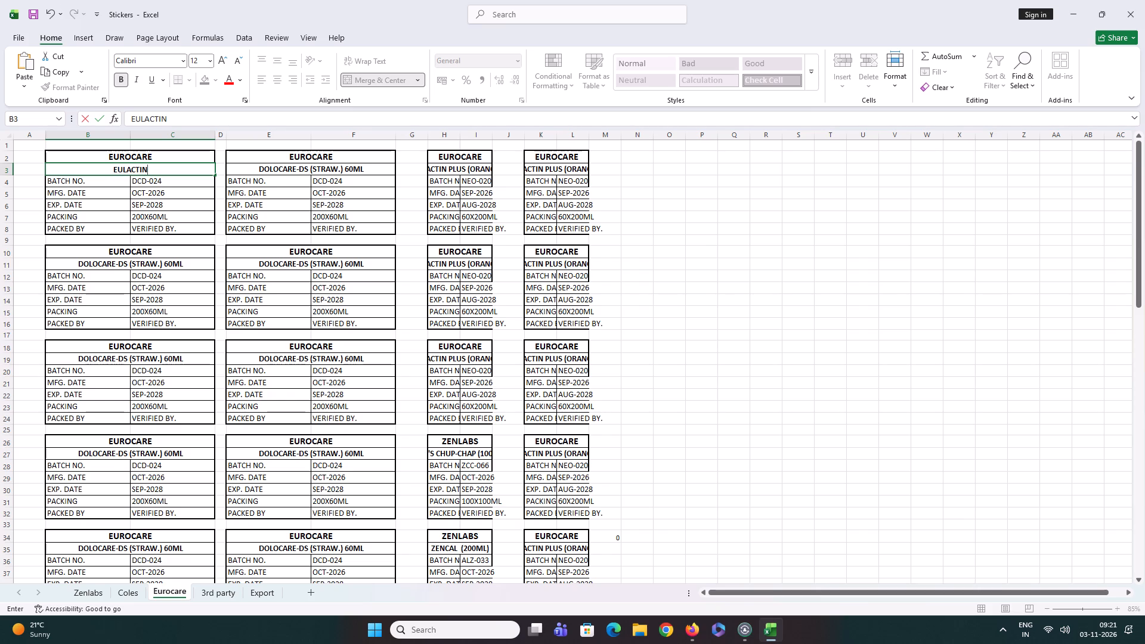
pyautogui.press('space')
pyautogui.write('DR')
pyautogui.write('OP')
pyautogui.press('s')
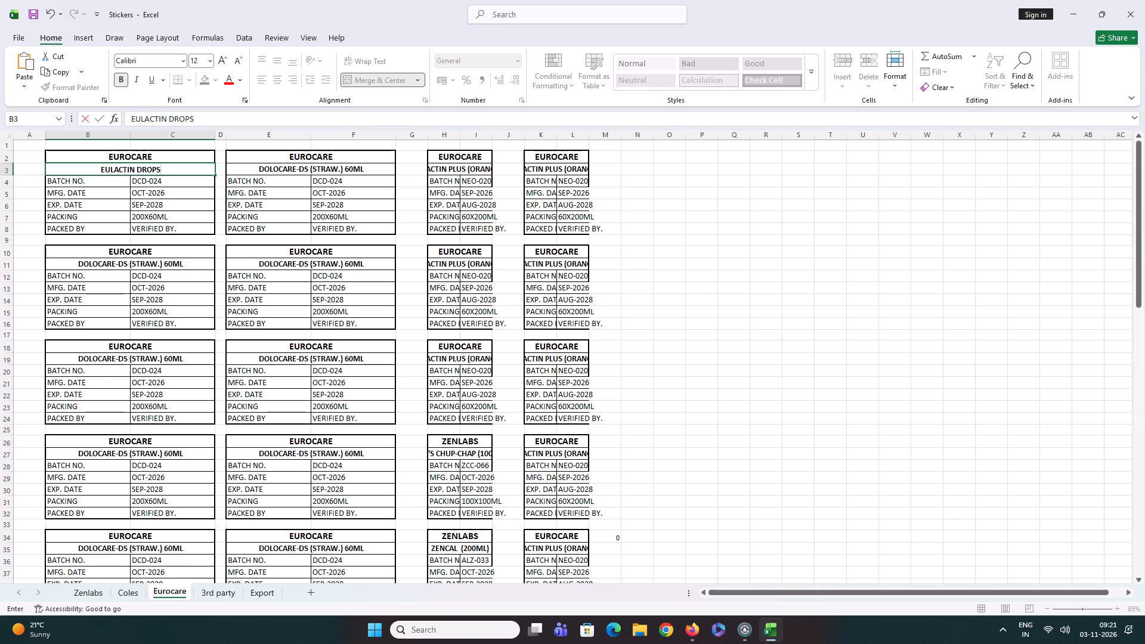
pyautogui.press('space')
pyautogui.press('space')
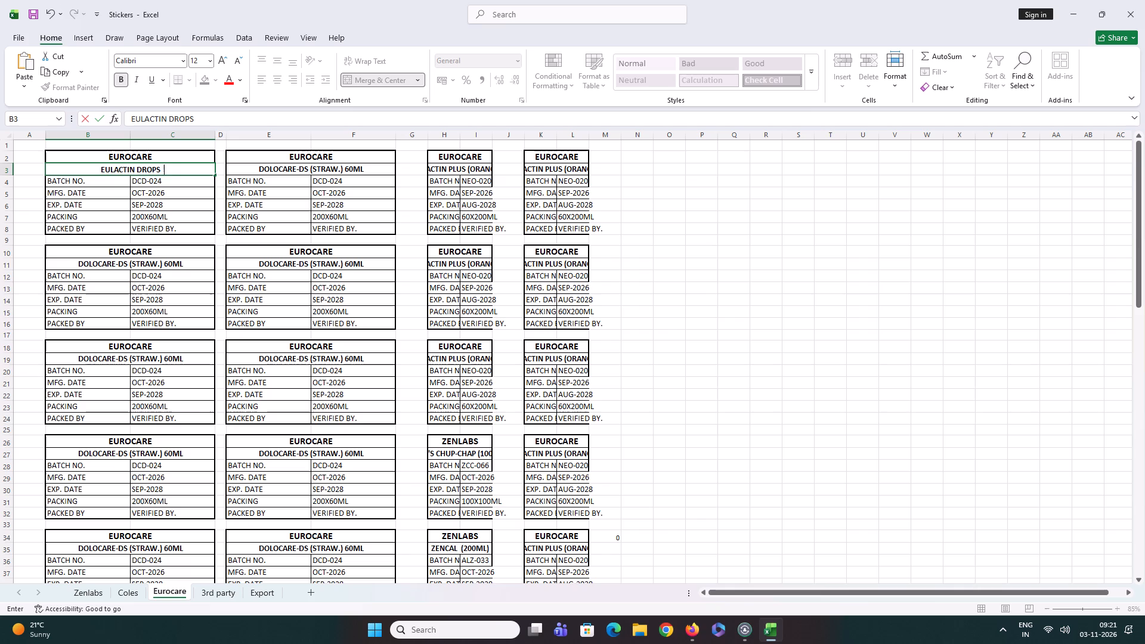
pyautogui.hotkey('shift', '(')
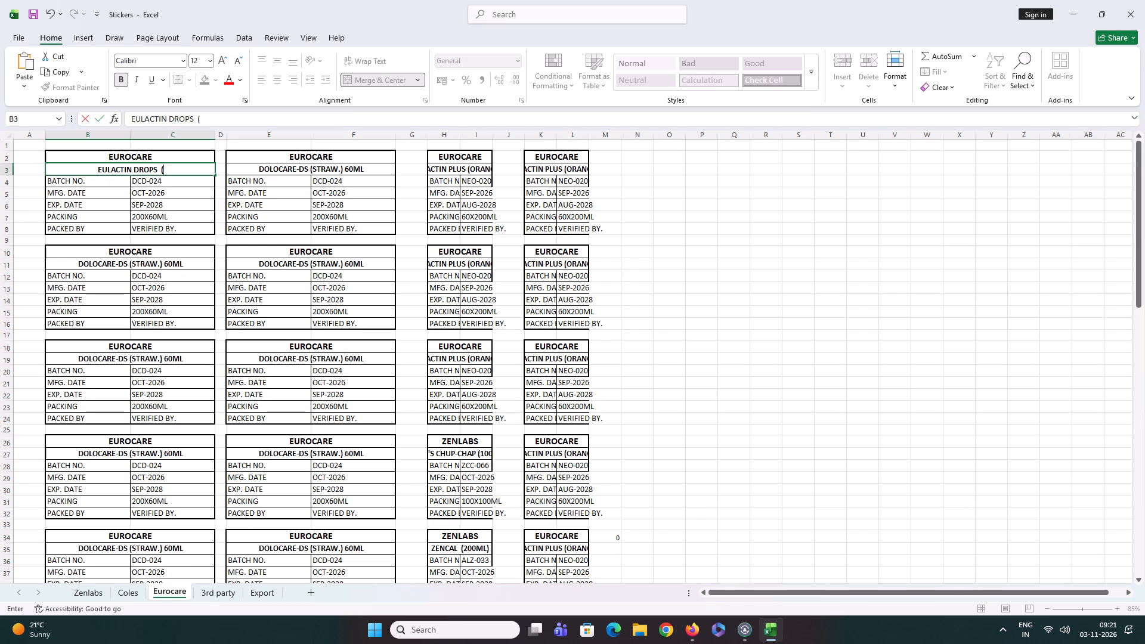
pyautogui.write('15')
pyautogui.write('ML')
pyautogui.hotkey('shift', ')')
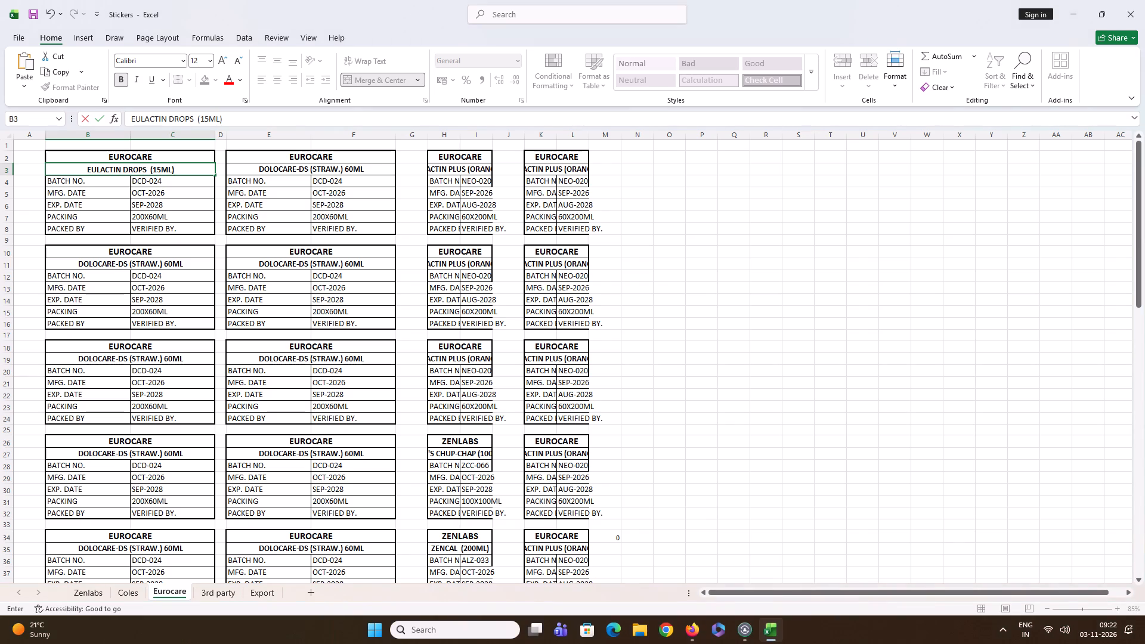
# Replace the first sticker's batch number in cell C4 with UIN-004.
pyautogui.click(182, 183)
pyautogui.press('BackSpace')
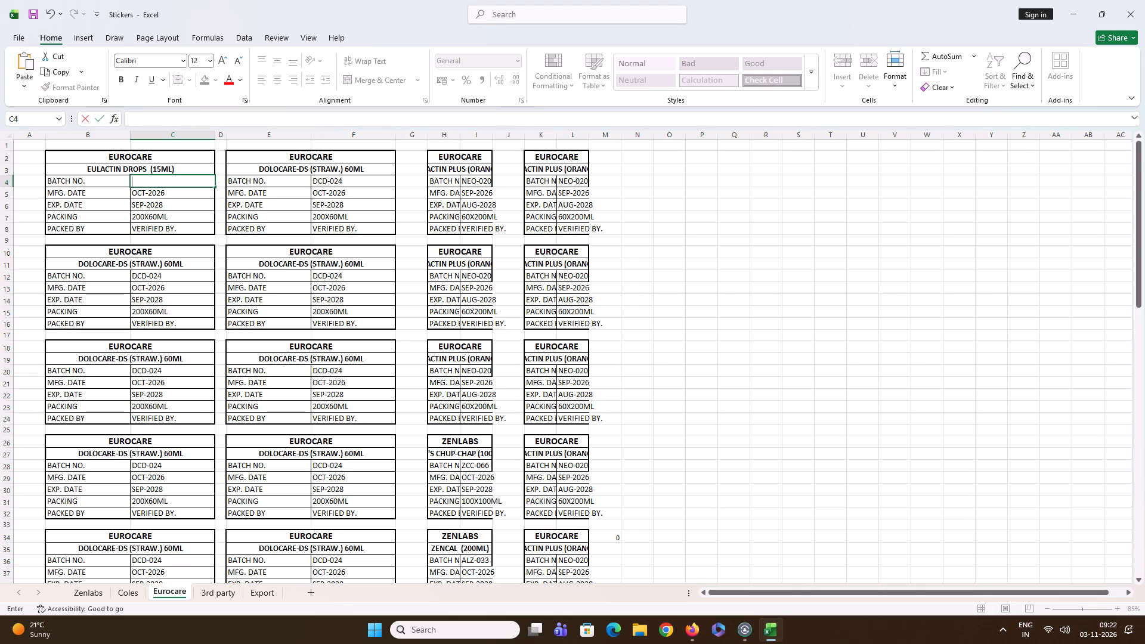
pyautogui.write('UIN-')
pyautogui.write('00')
pyautogui.press('4')
# Change the first sticker's packing value in cell C7 to 200X15ML.
pyautogui.click(174, 216)
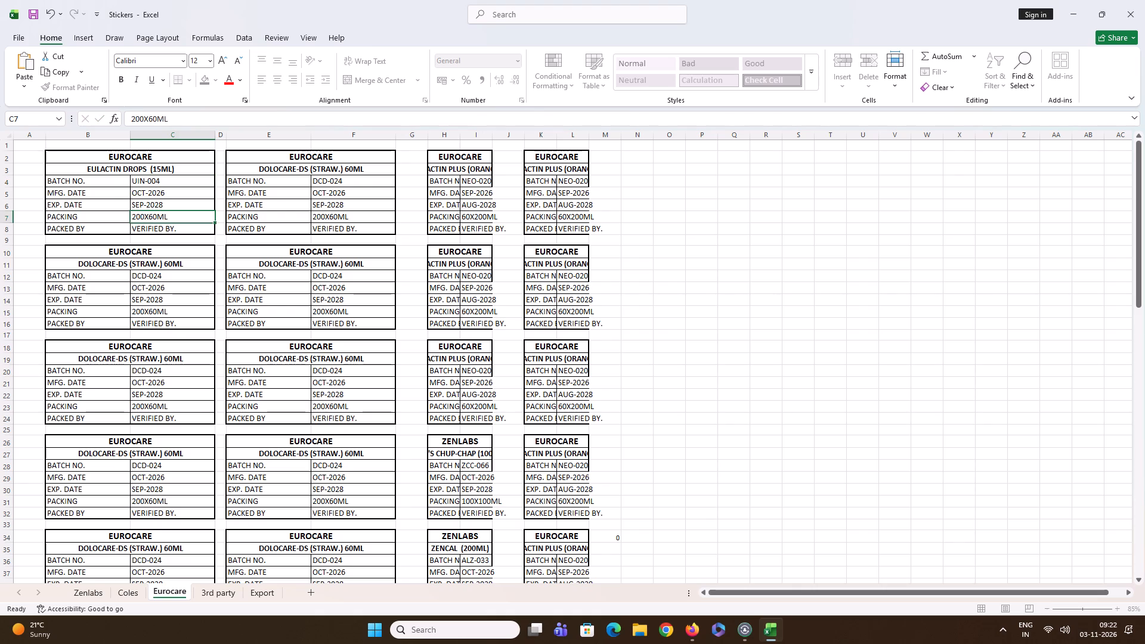
pyautogui.click(175, 117)
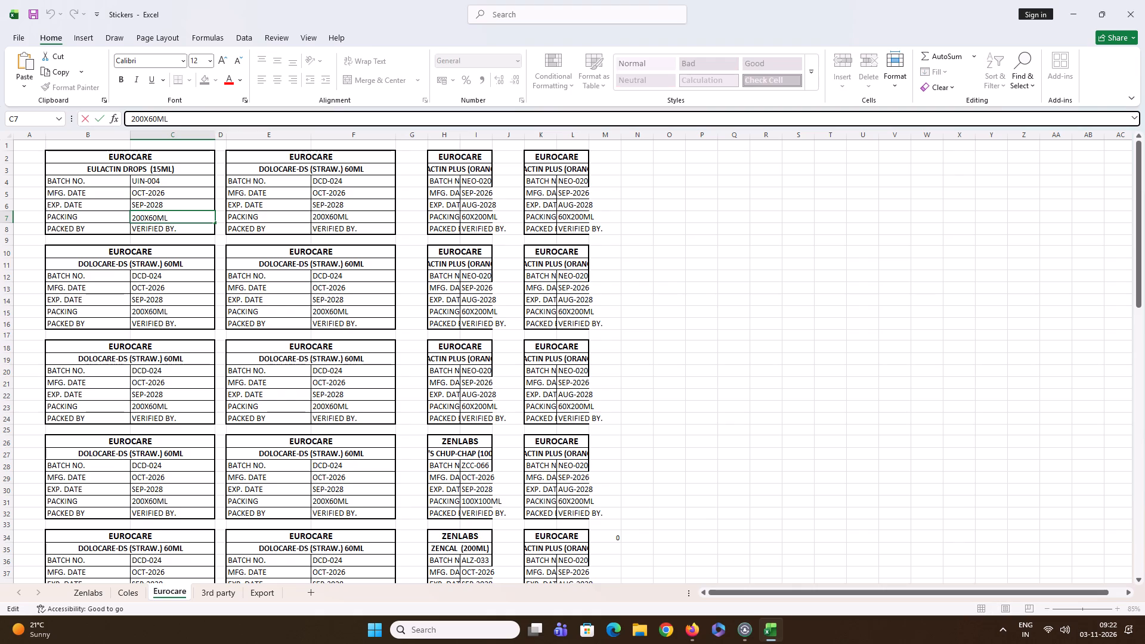
pyautogui.press('BackSpace')
pyautogui.press('BackSpace')
pyautogui.press('BackSpace')
pyautogui.press('BackSpace')
pyautogui.write('25')
pyautogui.press('BackSpace')
pyautogui.press('BackSpace')
pyautogui.press('1')
pyautogui.press('5')
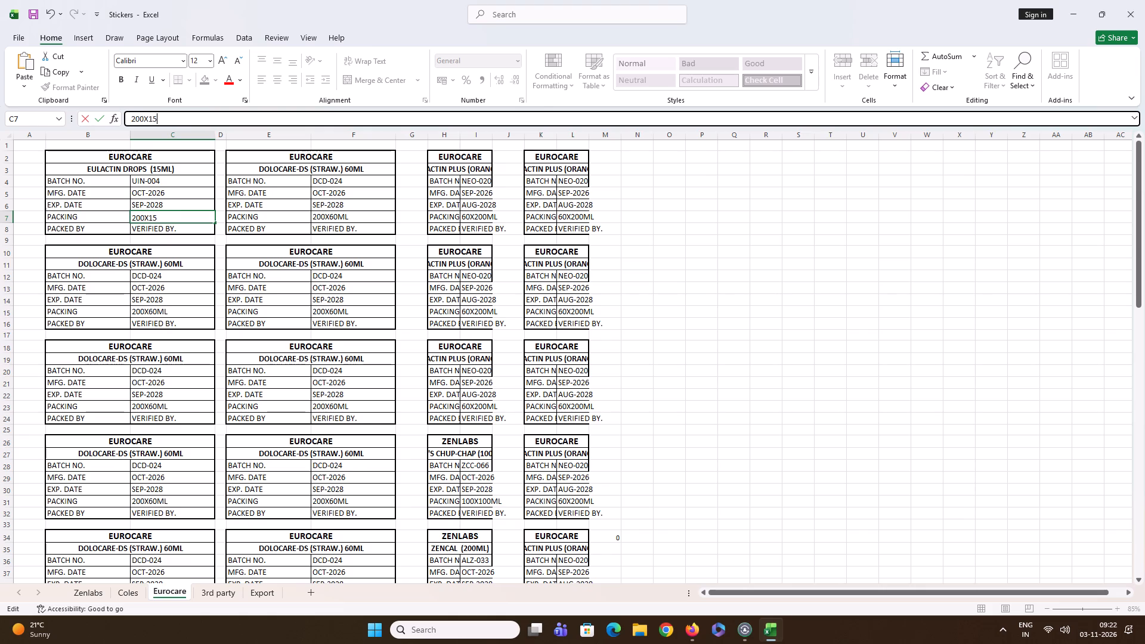
pyautogui.write('ML')
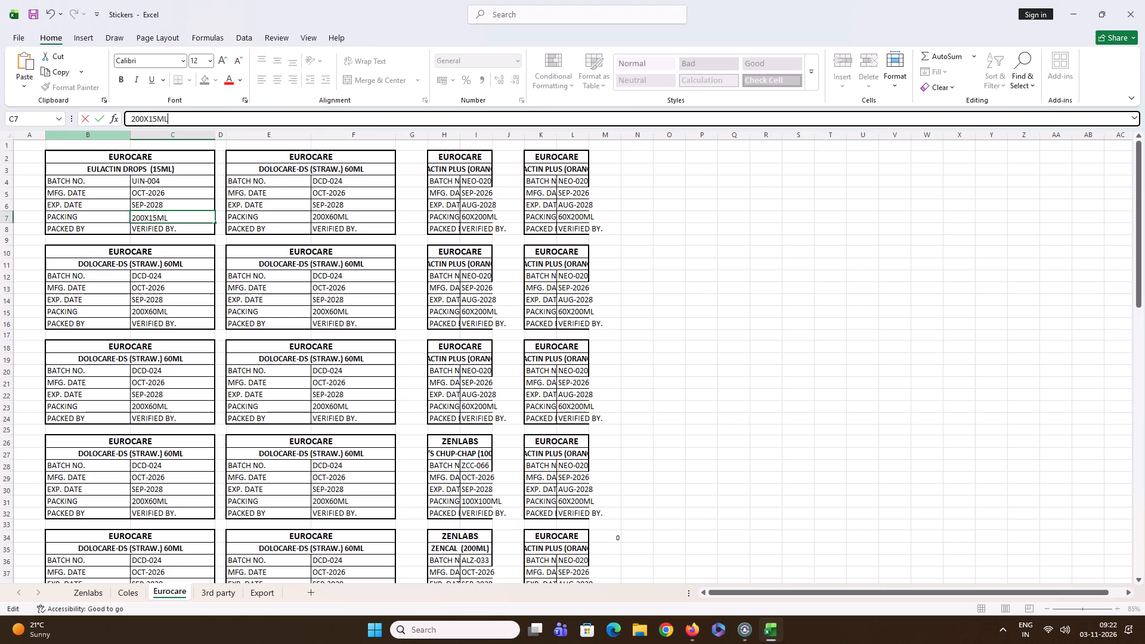
# Copy the completed first sticker, B2:C8, over the stickers starting at E2, B10 and E10.
pyautogui.moveTo(72, 154); pyautogui.dragTo(157, 206)
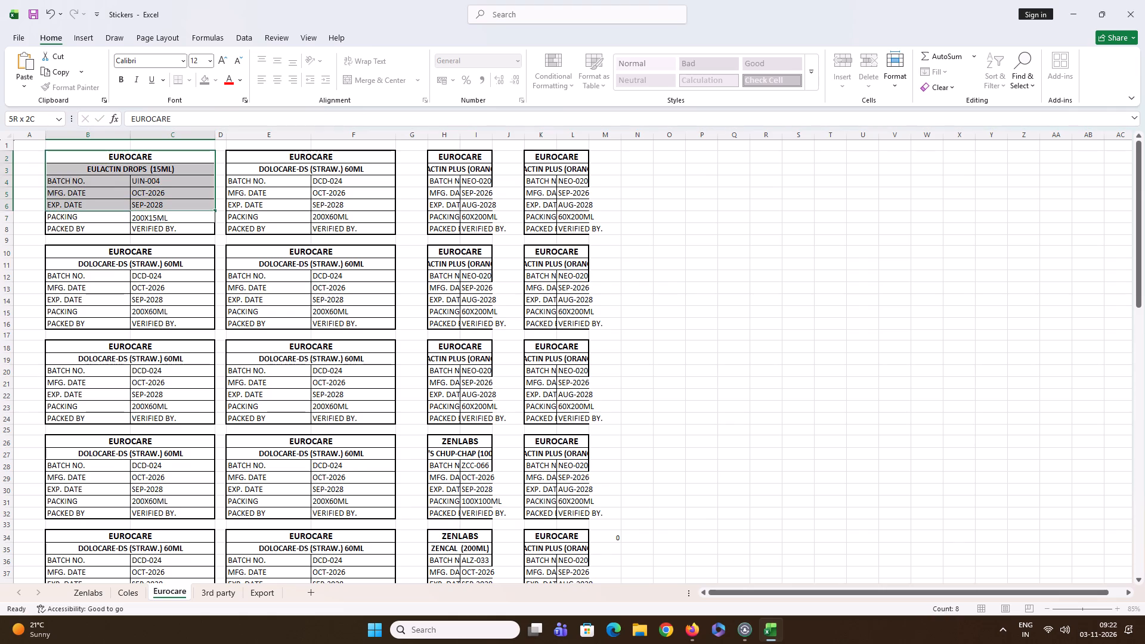
pyautogui.moveTo(157, 206); pyautogui.dragTo(171, 230)
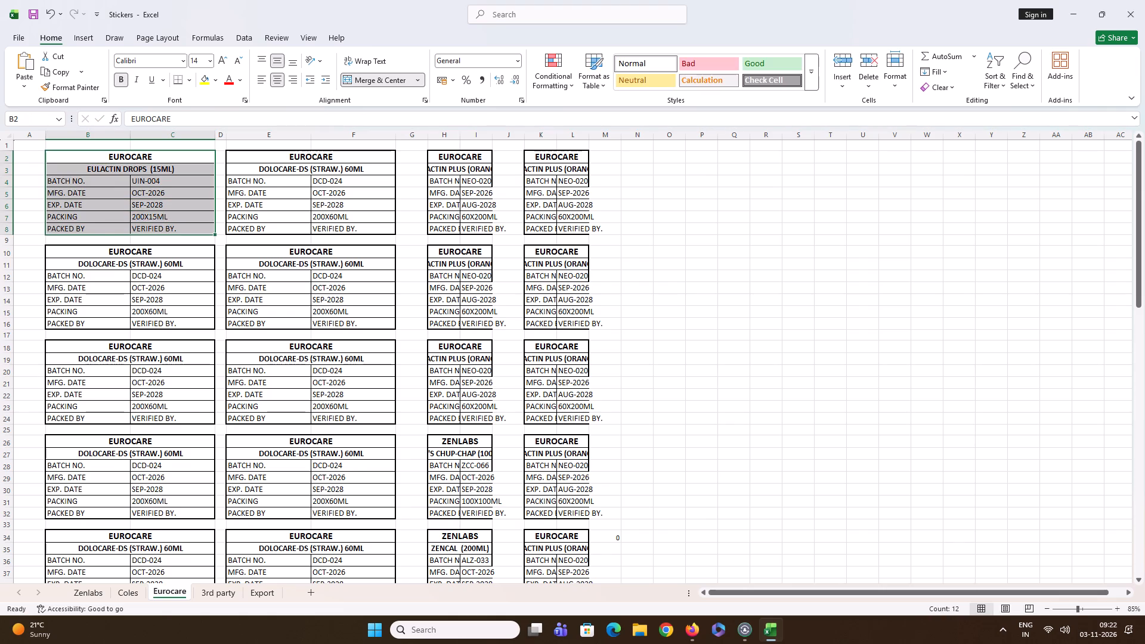
pyautogui.hotkey('ctrl', 'c')
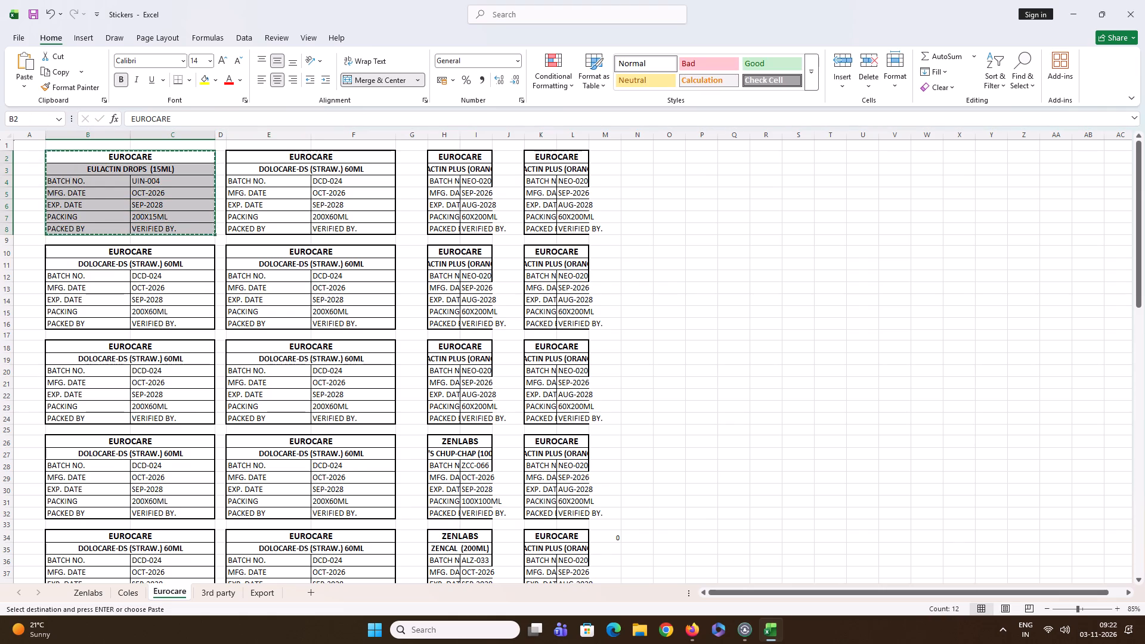
pyautogui.click(245, 157)
pyautogui.hotkey('ctrl', 'v')
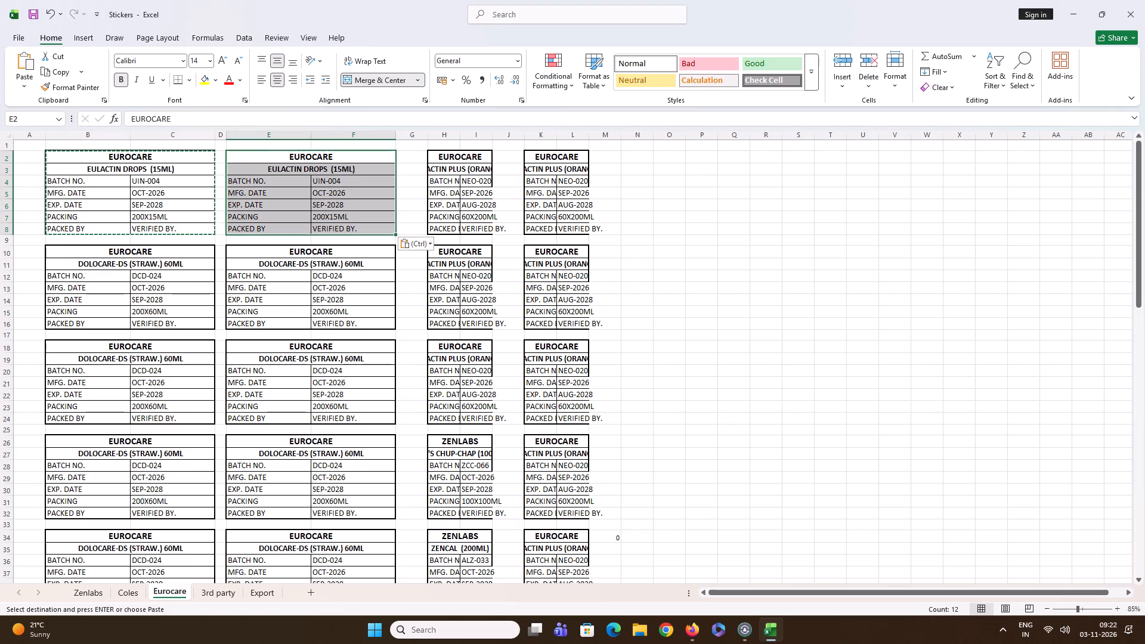
pyautogui.click(168, 252)
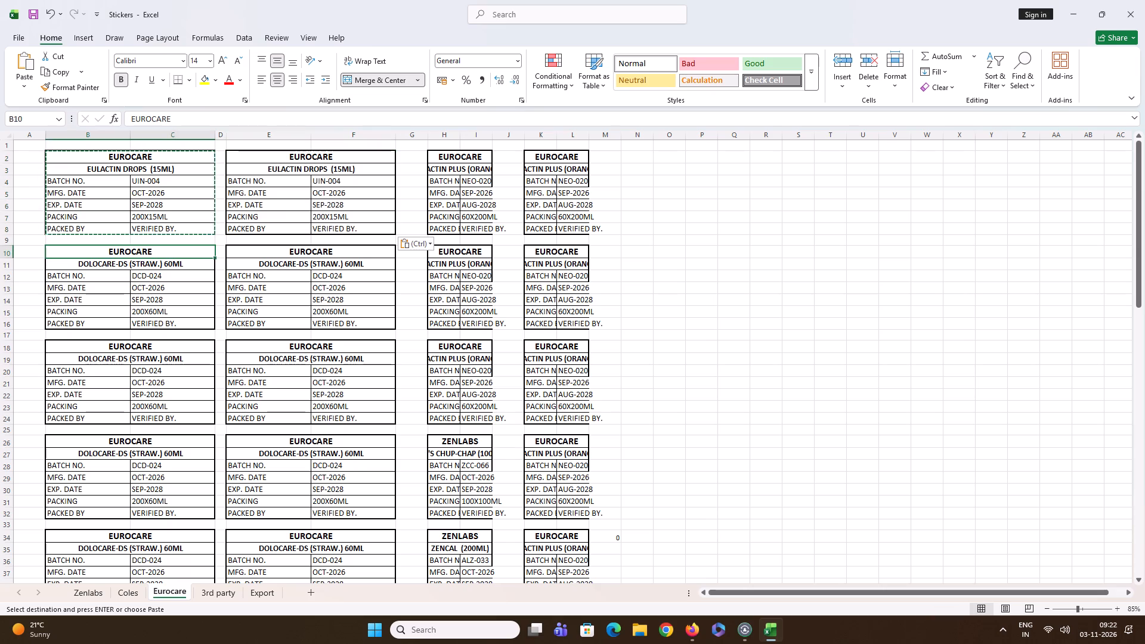
pyautogui.hotkey('ctrl', 'v')
pyautogui.click(250, 251)
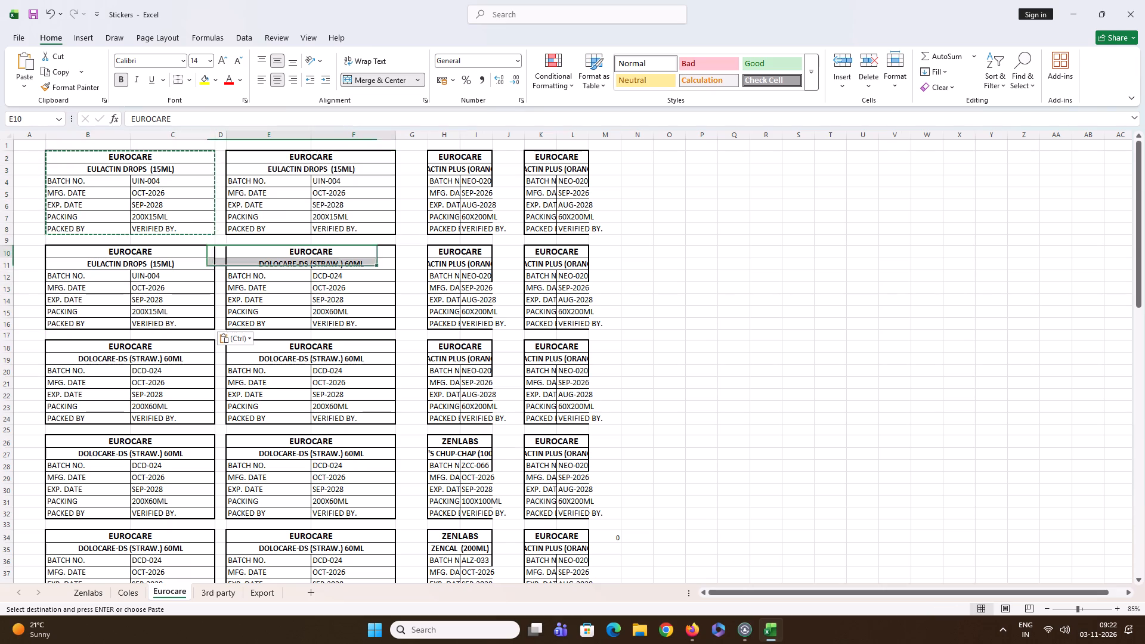
pyautogui.hotkey('ctrl', 'v')
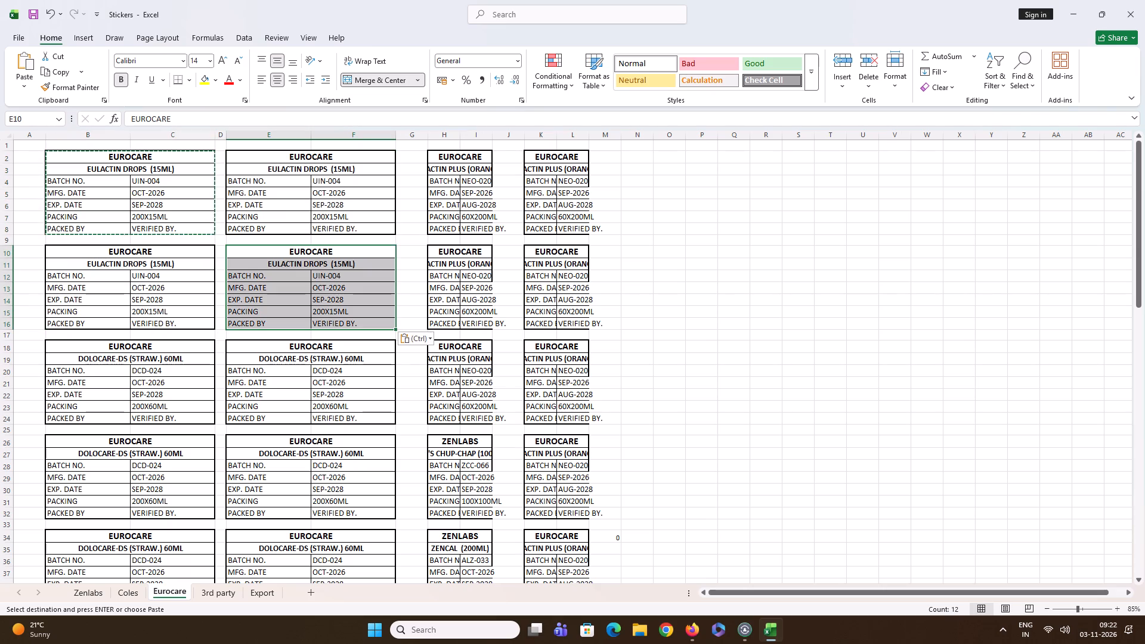
# Paste the copied Eulactin Drops sticker over the four stickers starting at B18, E18, B26 and E26.
pyautogui.click(190, 347)
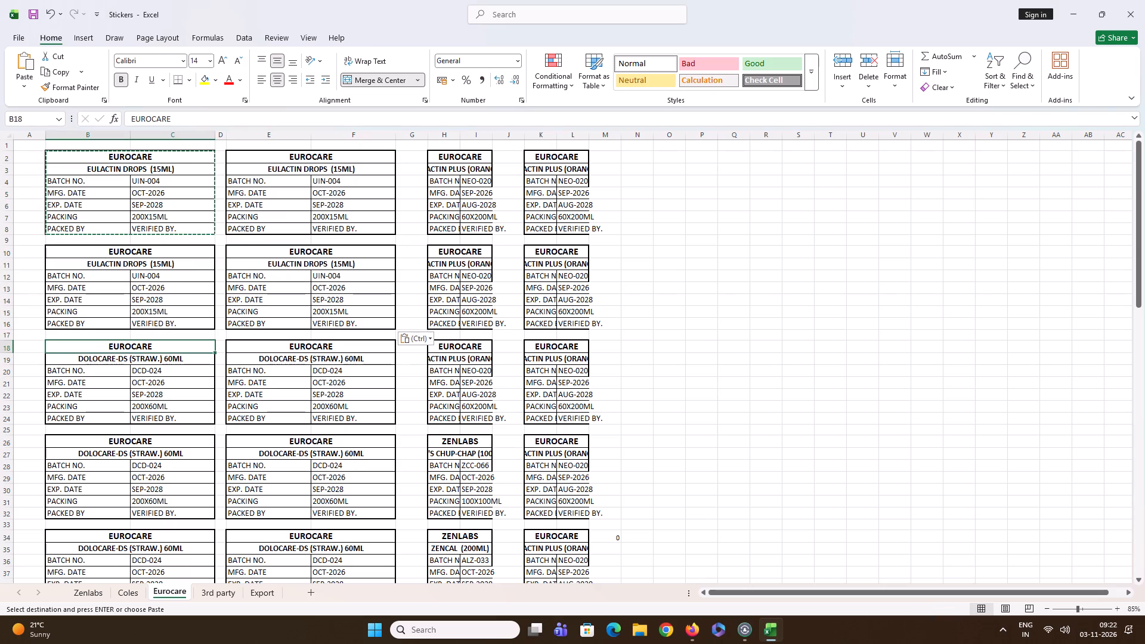
pyautogui.hotkey('ctrl', 'v')
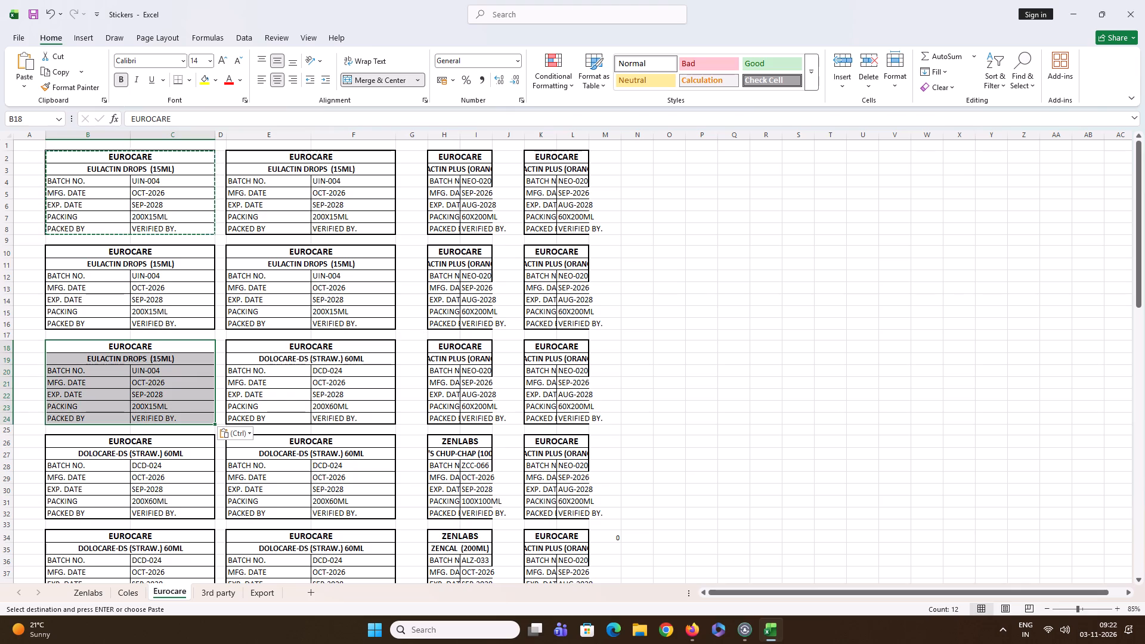
pyautogui.click(253, 345)
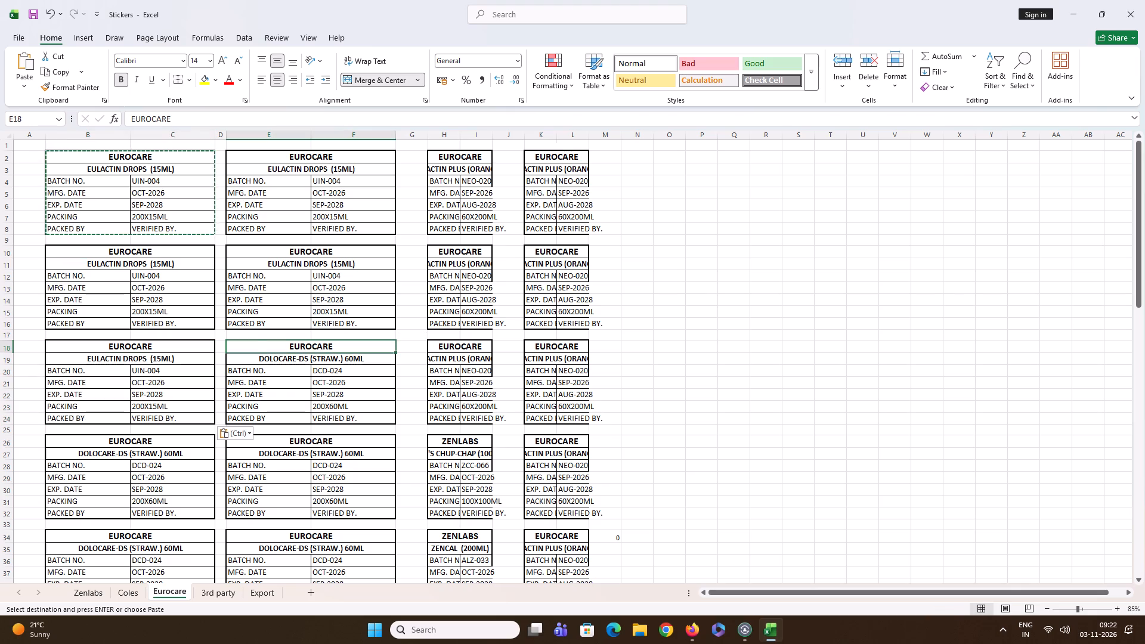
pyautogui.hotkey('ctrl', 'v')
pyautogui.click(187, 441)
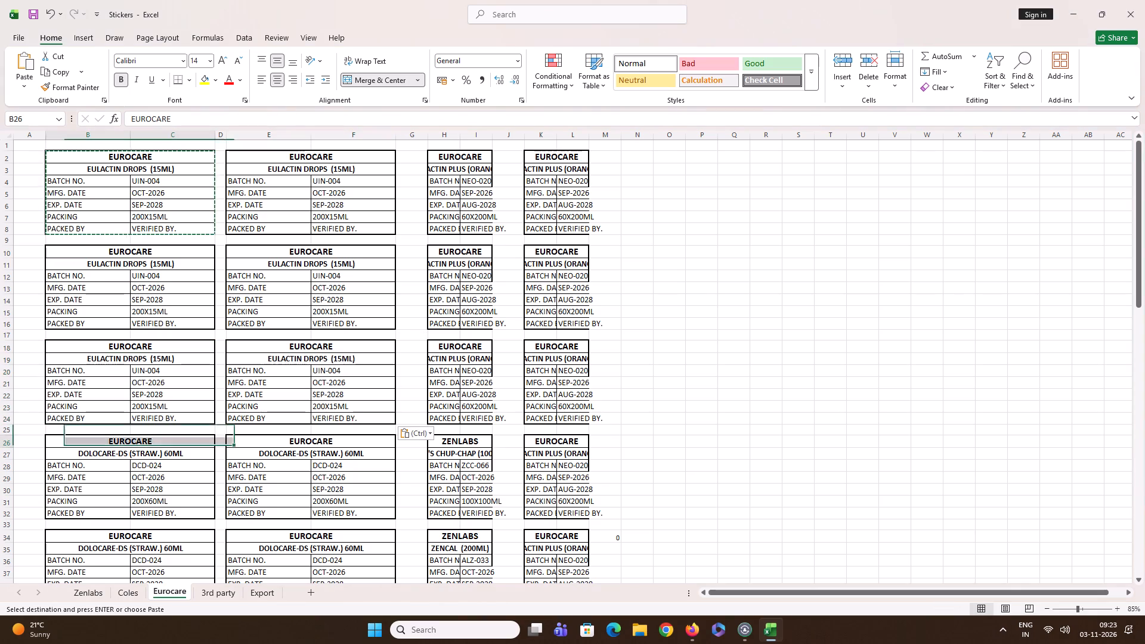
pyautogui.hotkey('ctrl', 'v')
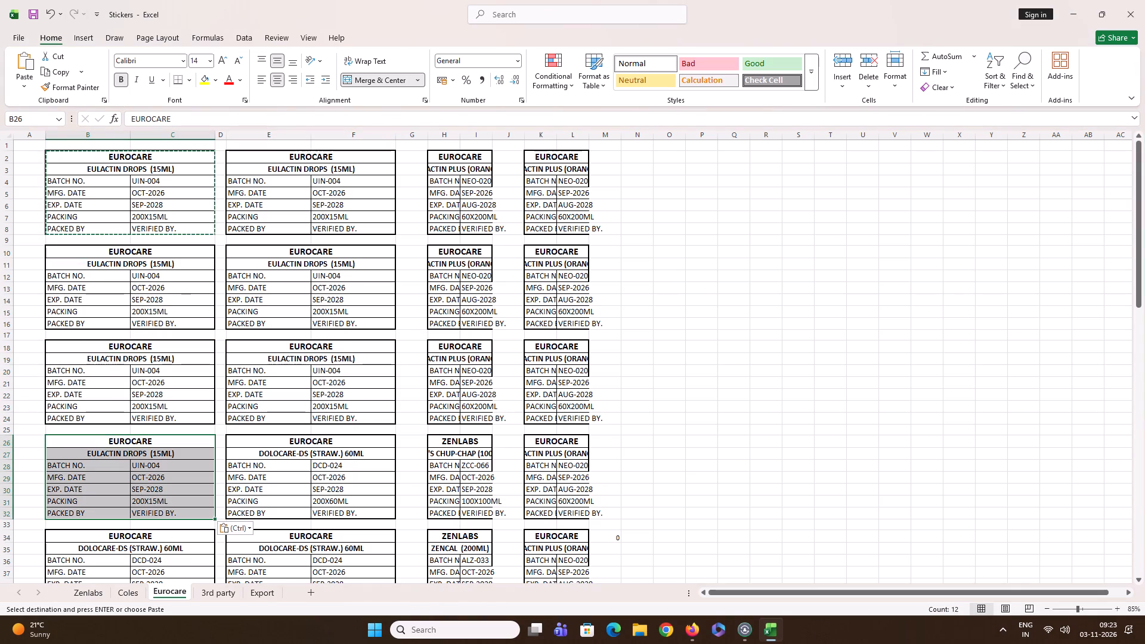
pyautogui.click(296, 440)
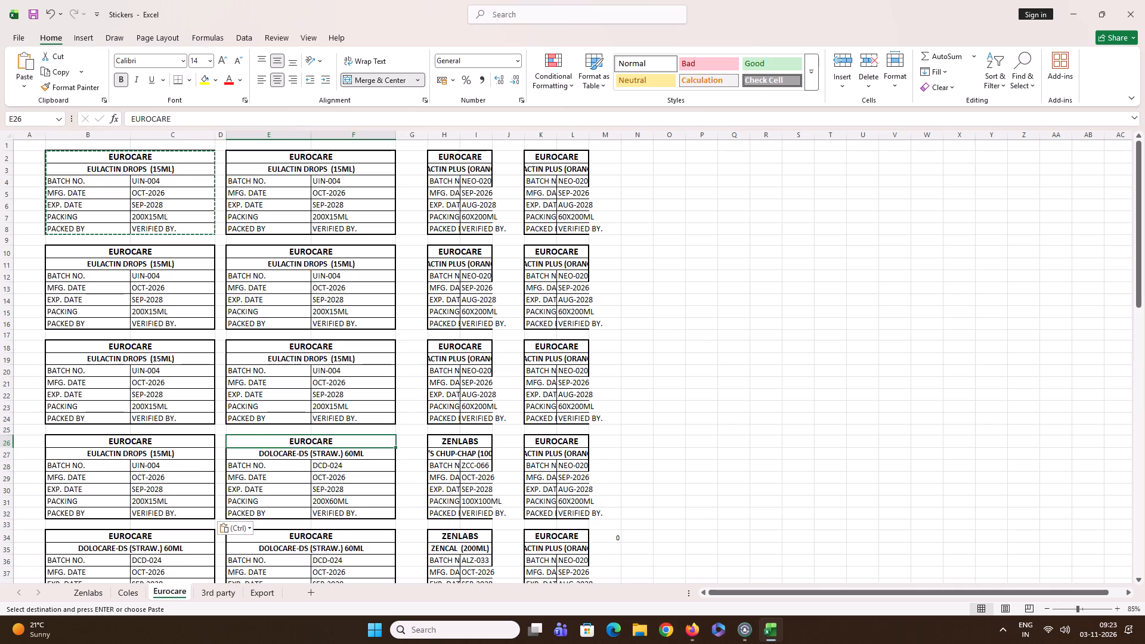
pyautogui.hotkey('ctrl', 'v')
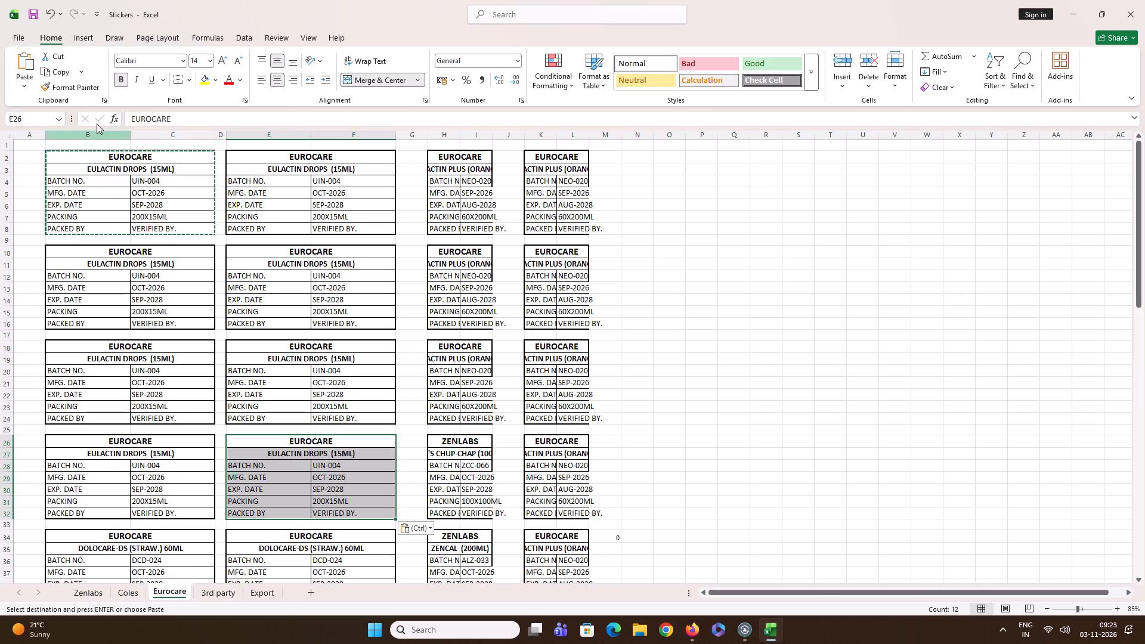
# Copy the eight-sticker block B2:F32 and paste it at B34, replacing the existing stickers there.
pyautogui.moveTo(75, 156); pyautogui.dragTo(91, 159)
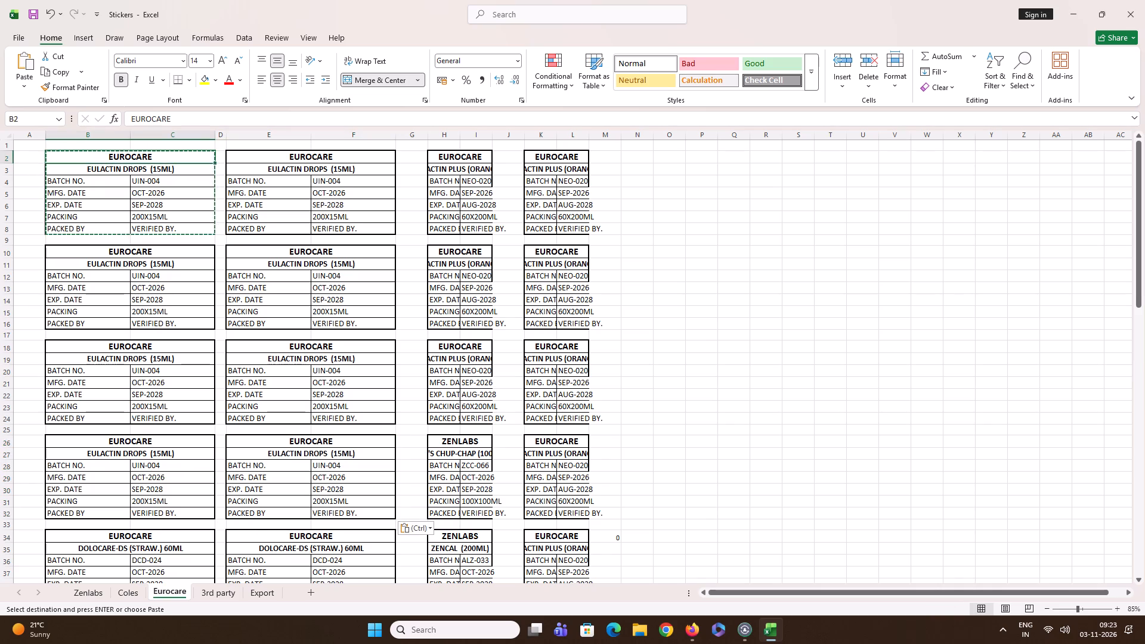
pyautogui.moveTo(91, 159); pyautogui.dragTo(314, 515)
pyautogui.hotkey('ctrl', 'c')
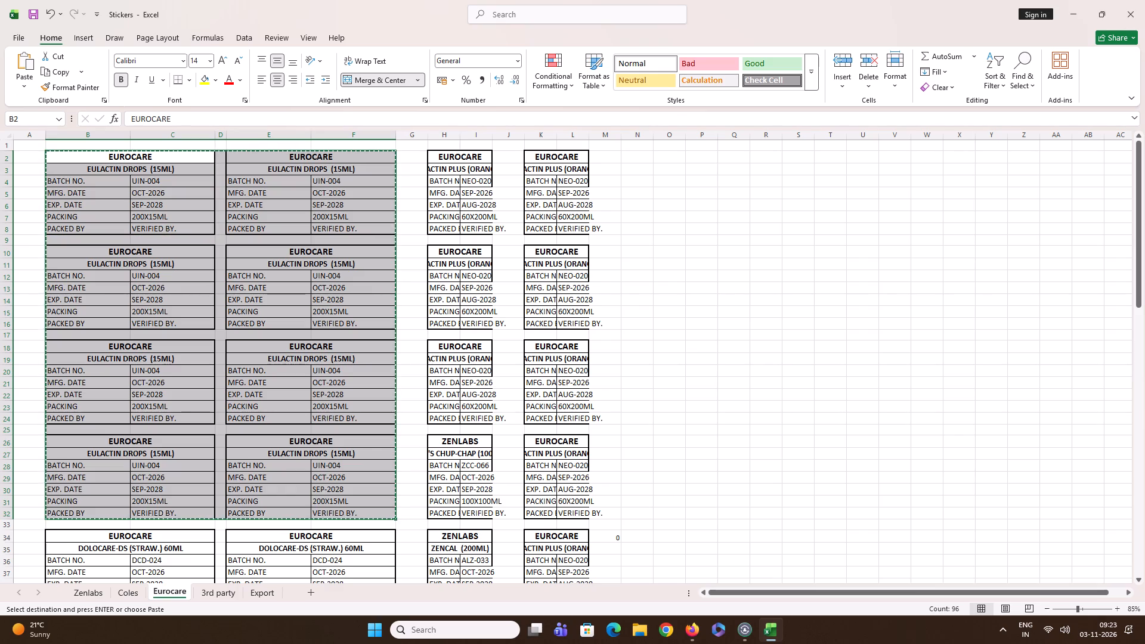
pyautogui.click(180, 537)
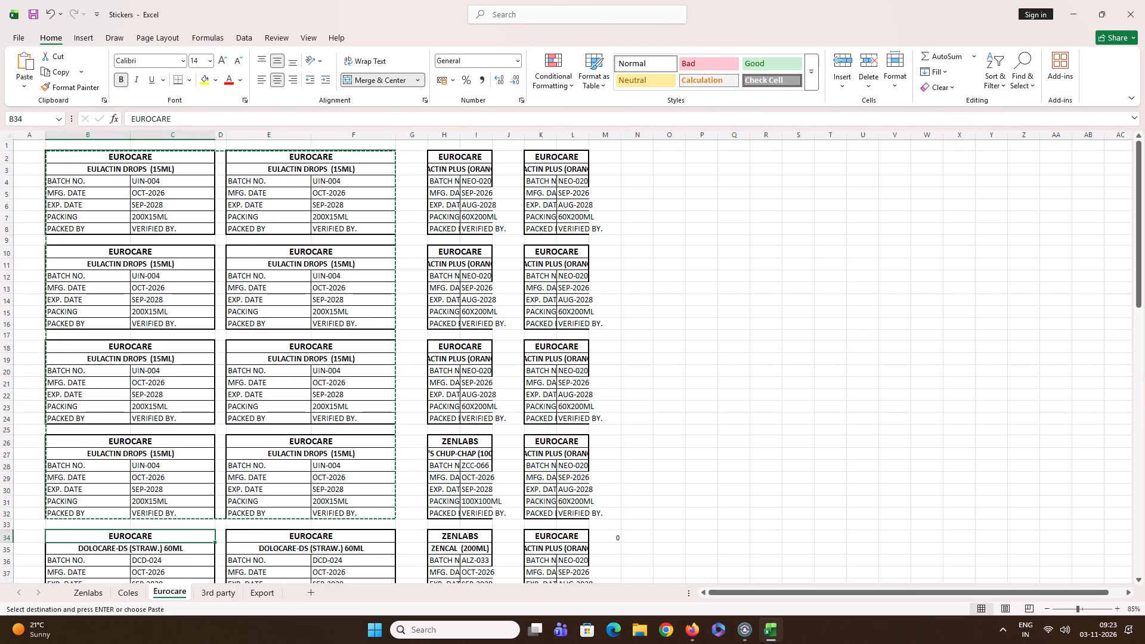
pyautogui.hotkey('ctrl', 'v')
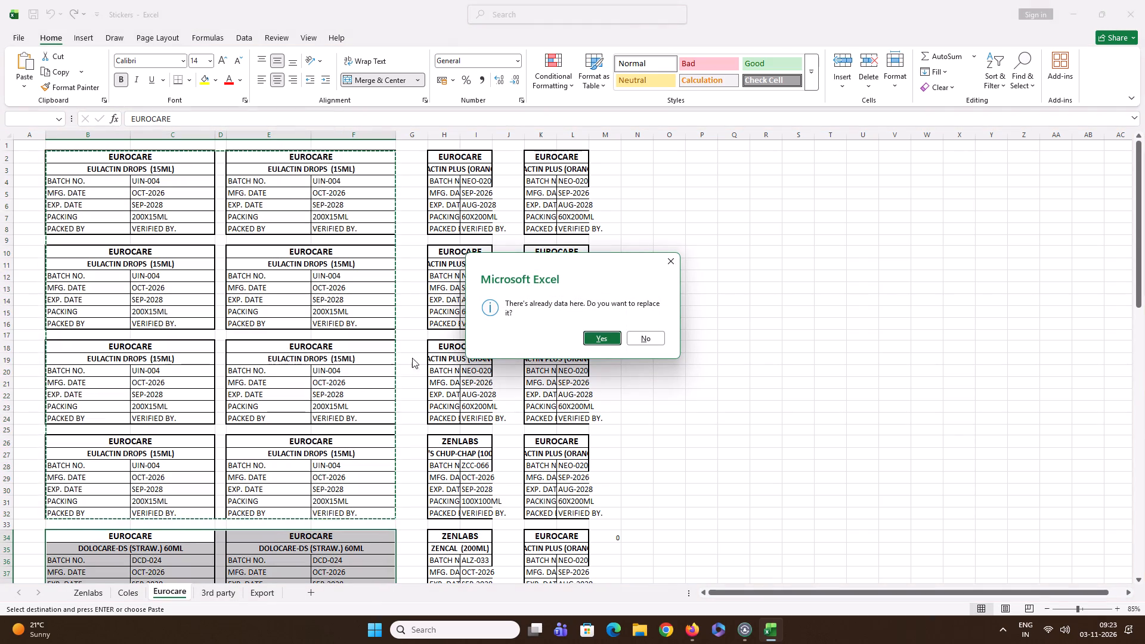
pyautogui.click(606, 334)
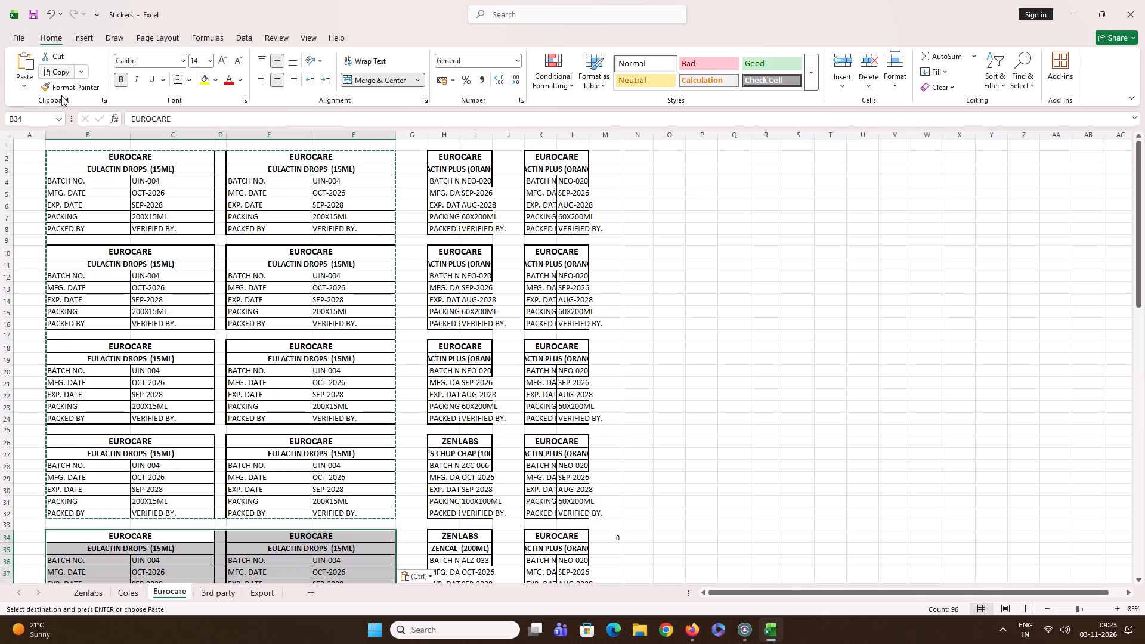
# Select the fourteen stickers in B2:F56 and print one copy of only that selection.
pyautogui.click(75, 155)
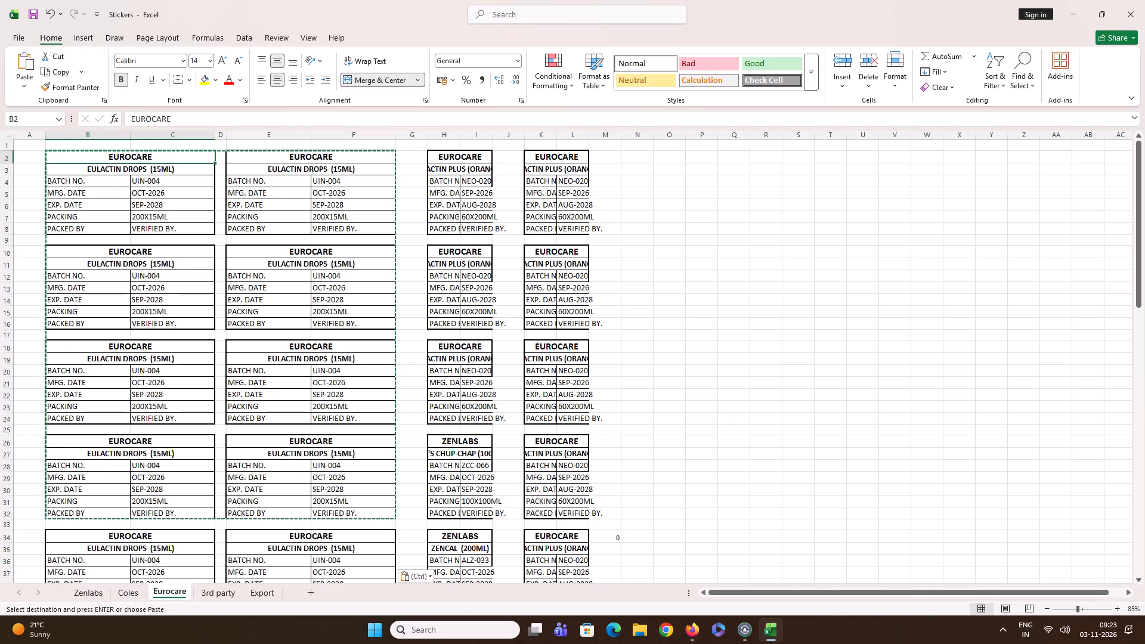
pyautogui.moveTo(75, 155); pyautogui.dragTo(308, 452)
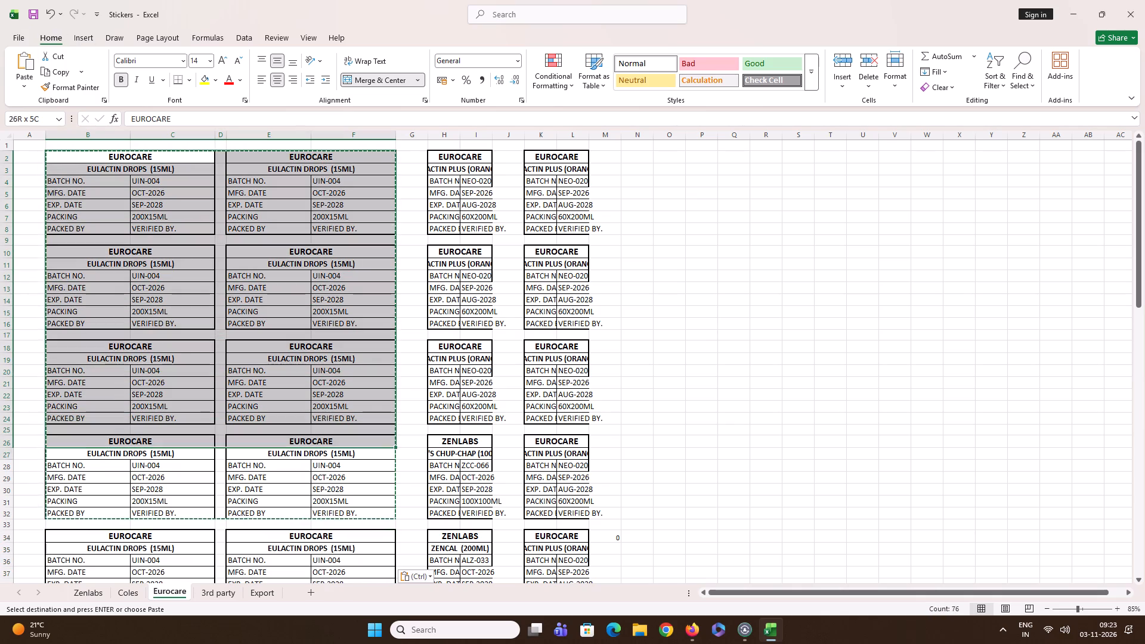
pyautogui.moveTo(308, 452); pyautogui.dragTo(329, 577)
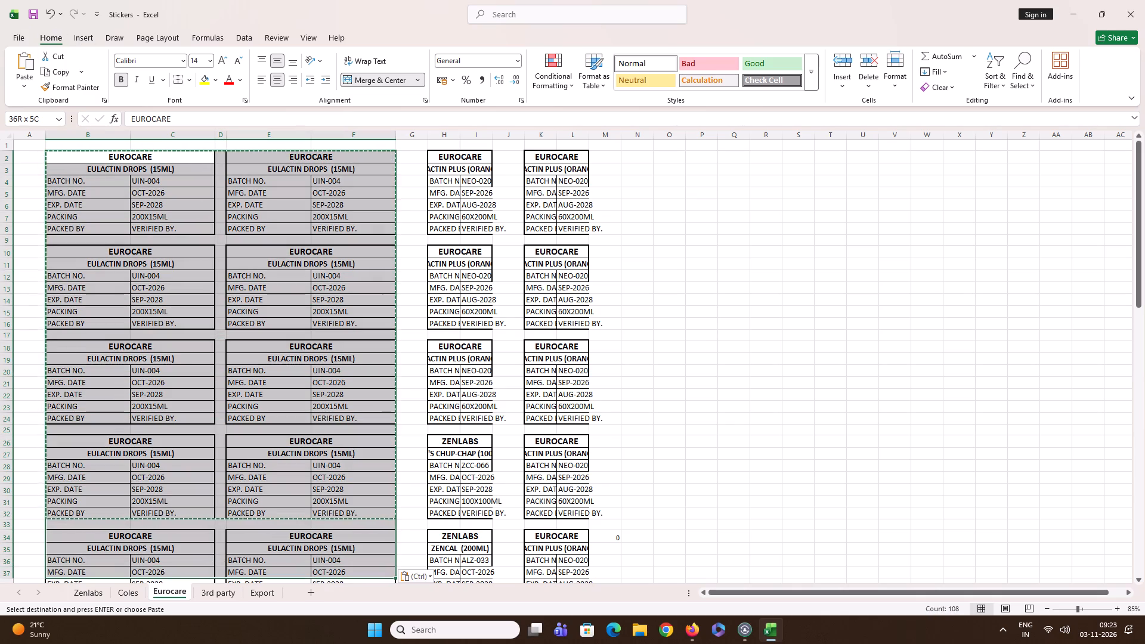
pyautogui.moveTo(329, 577); pyautogui.dragTo(332, 586)
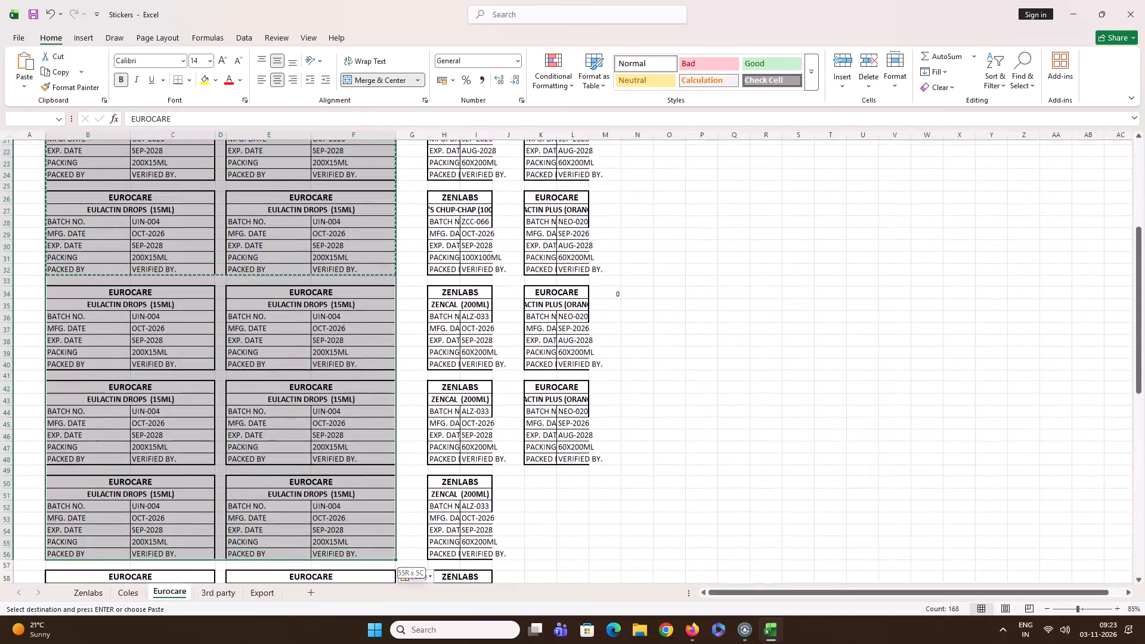
pyautogui.moveTo(332, 586); pyautogui.dragTo(321, 457)
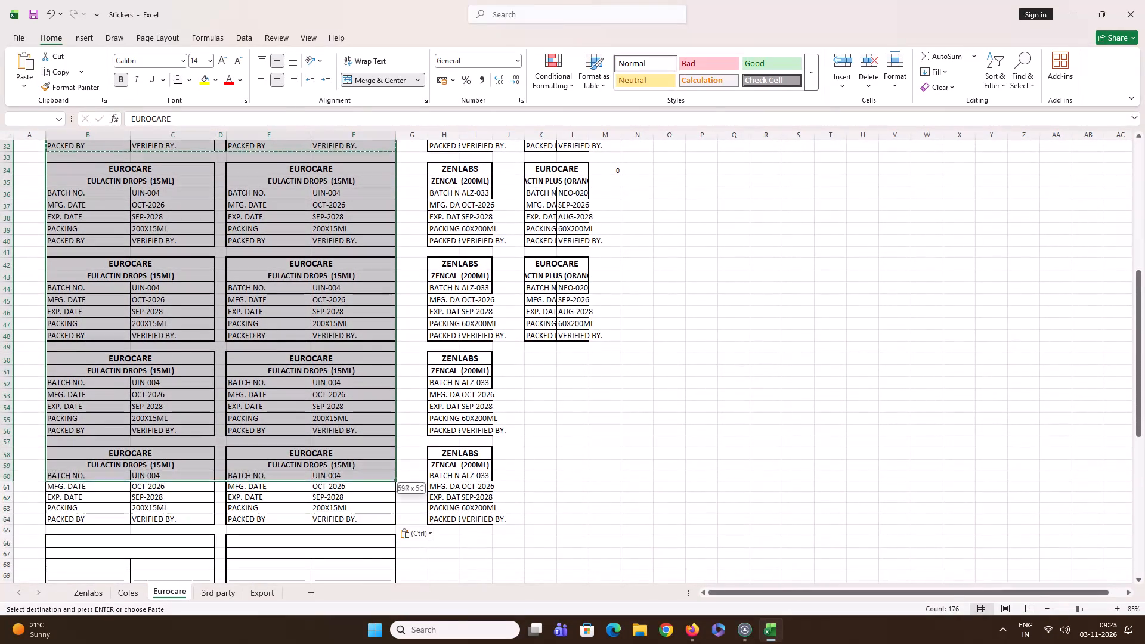
pyautogui.moveTo(321, 457); pyautogui.dragTo(320, 431)
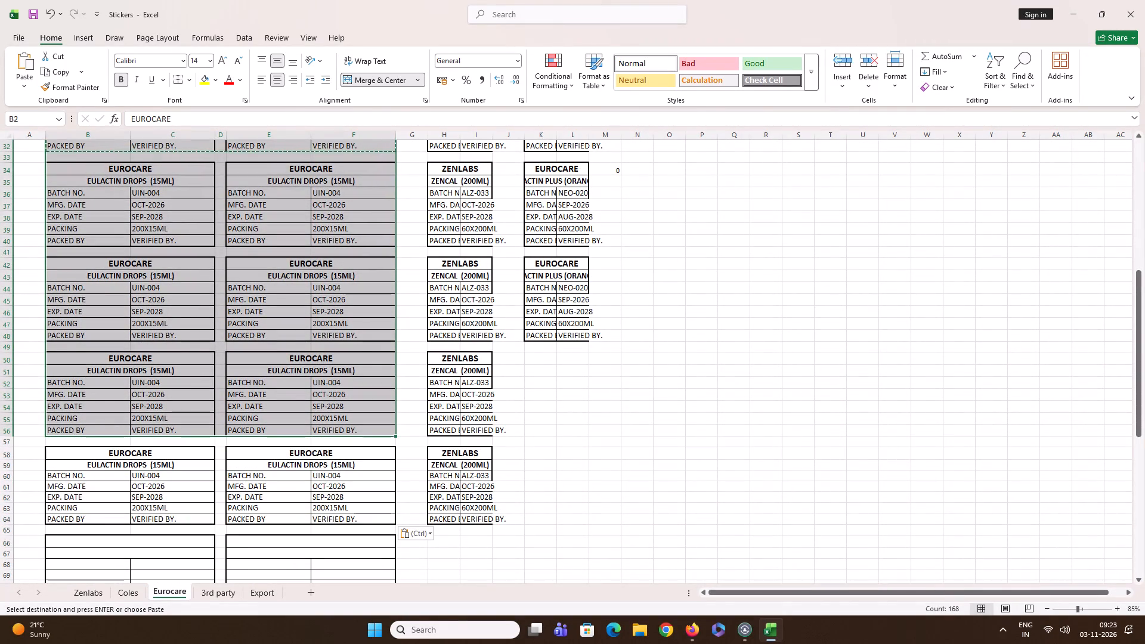
pyautogui.hotkey('ctrl', 'p')
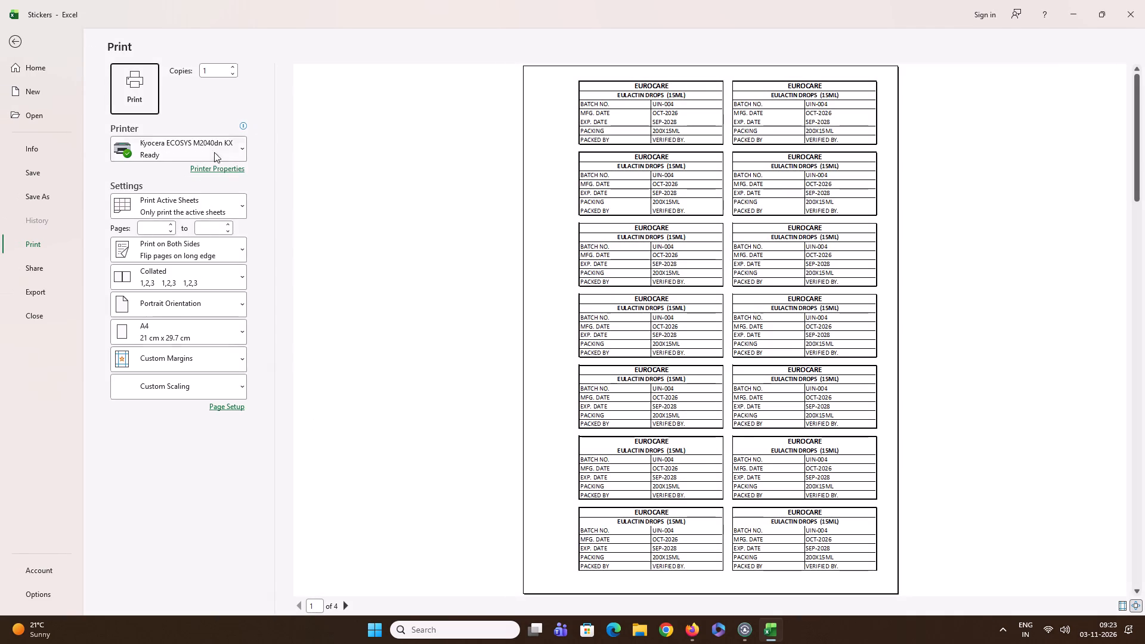
pyautogui.click(174, 206)
pyautogui.click(171, 292)
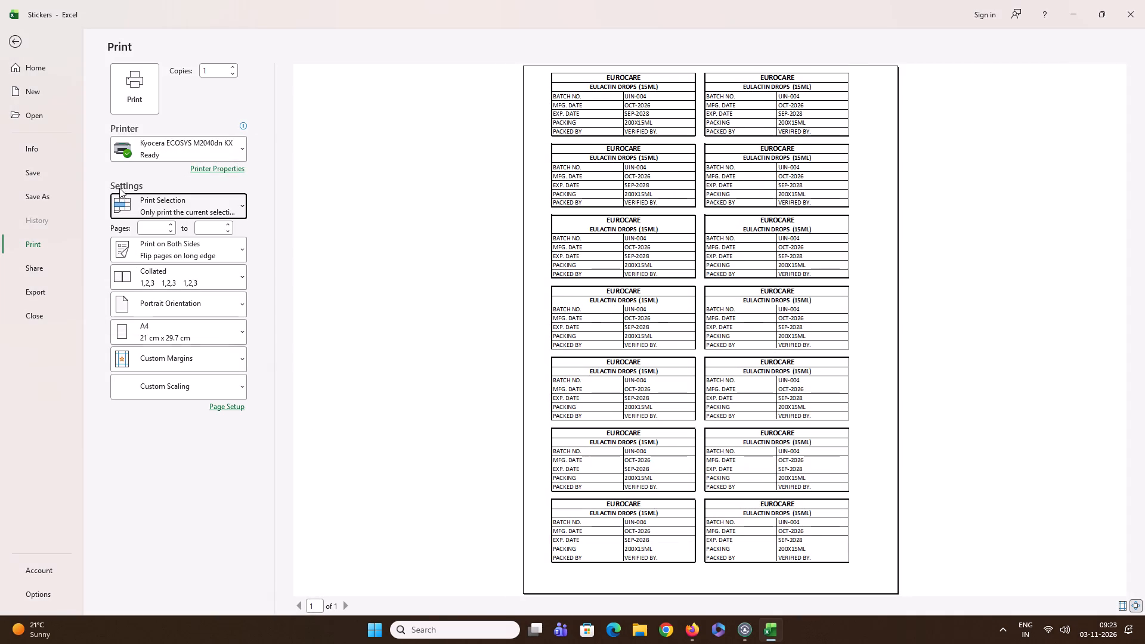
pyautogui.click(129, 85)
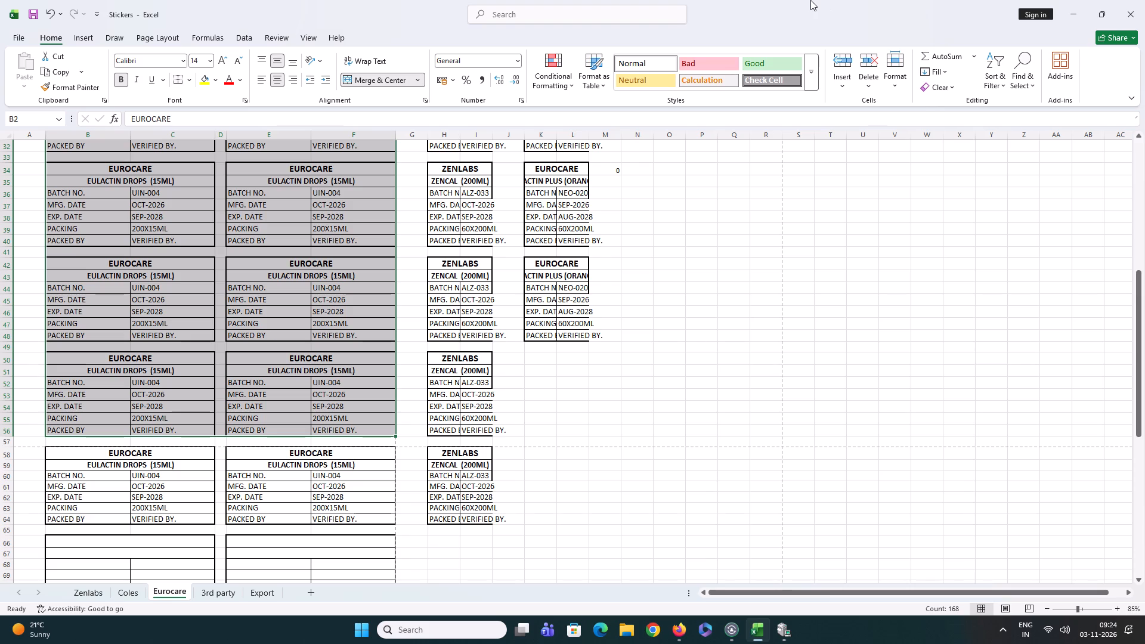
# Print the same B2:F56 sticker selection once more, with Print Selection as the print range.
pyautogui.hotkey('ctrl', 'p')
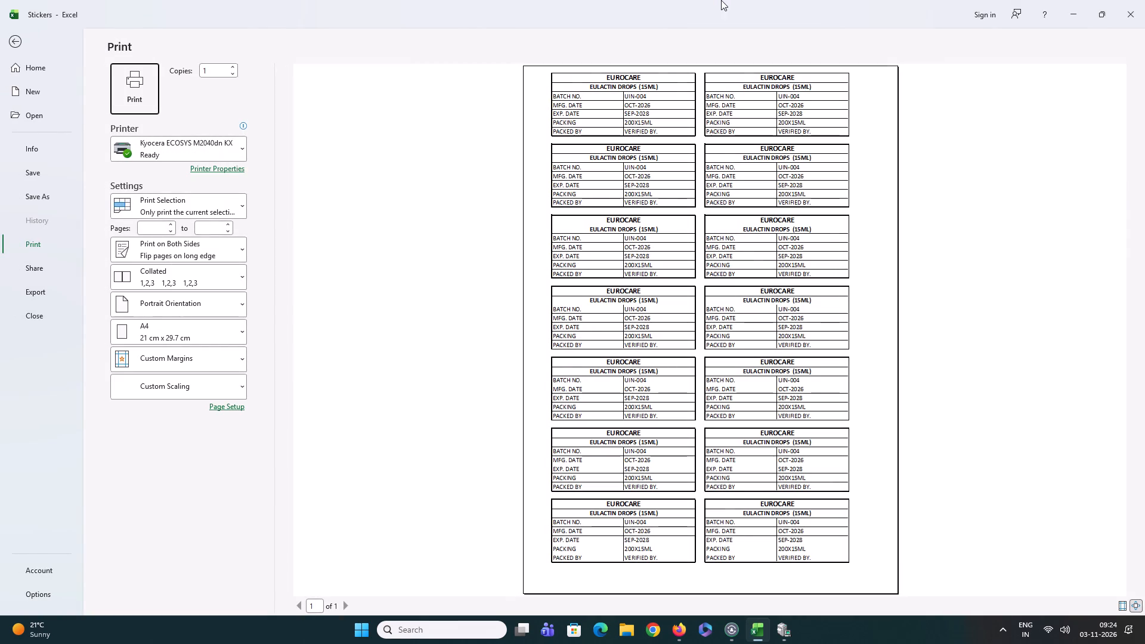
pyautogui.click(213, 197)
pyautogui.click(185, 292)
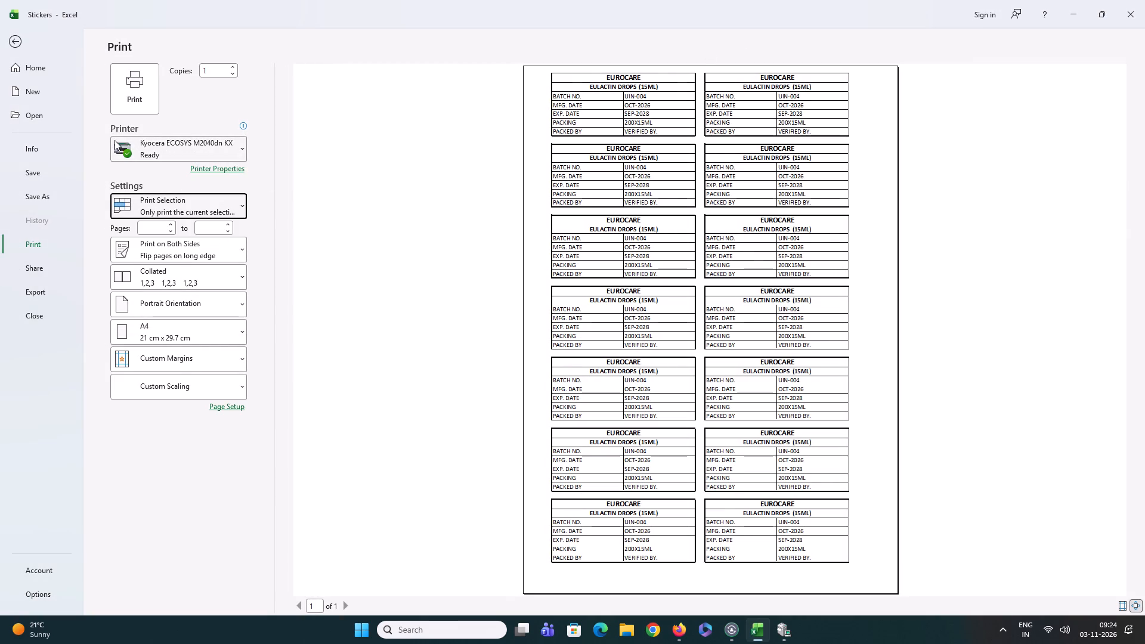
pyautogui.click(118, 80)
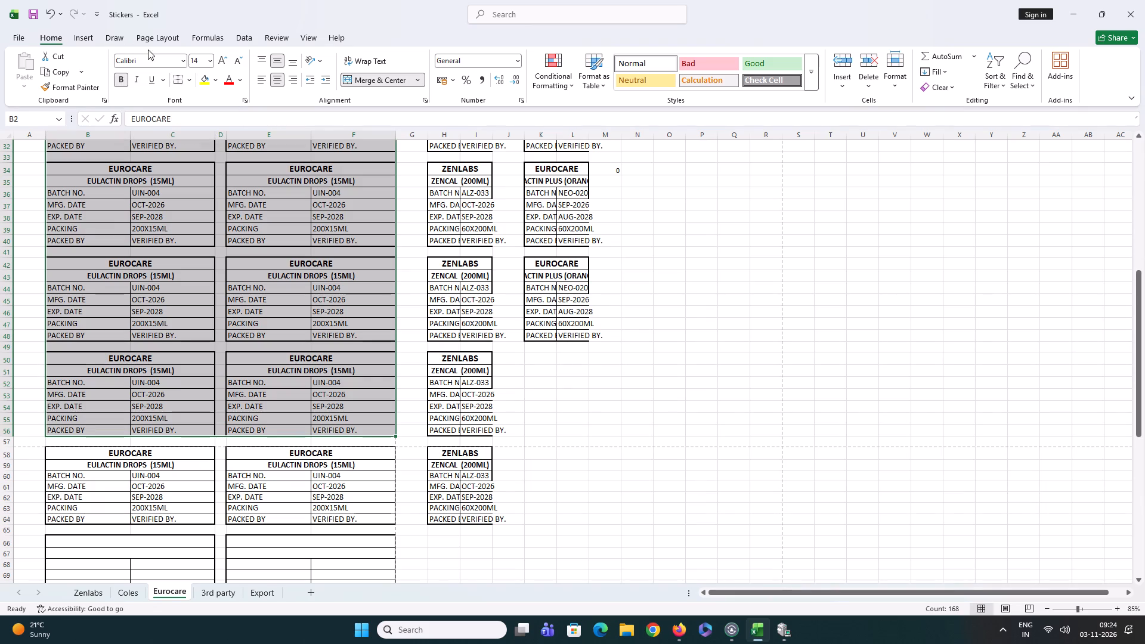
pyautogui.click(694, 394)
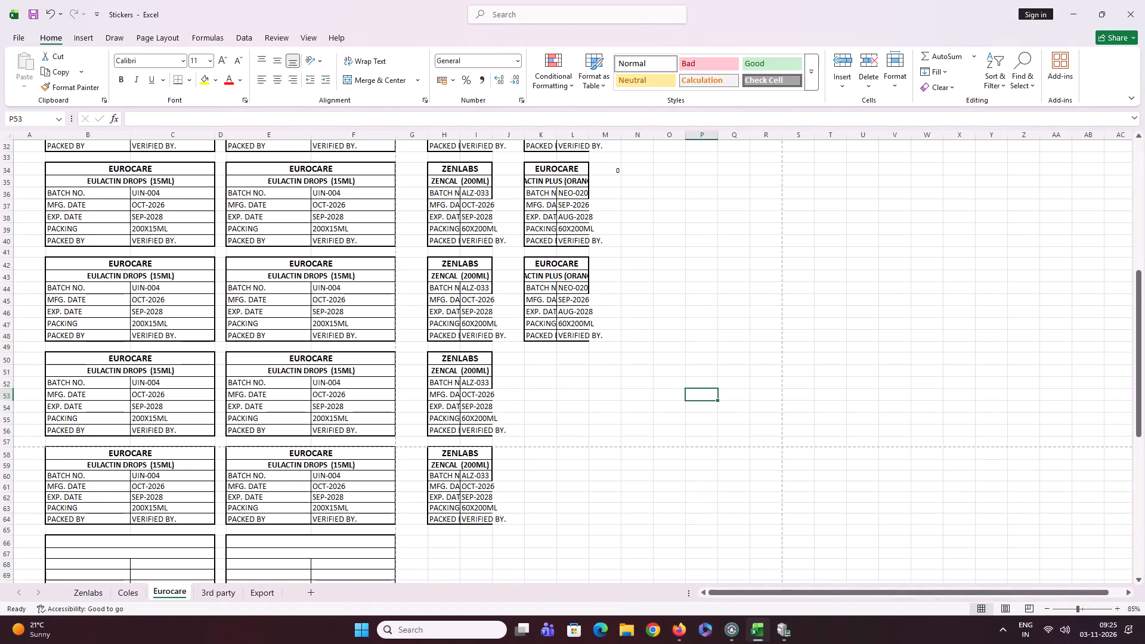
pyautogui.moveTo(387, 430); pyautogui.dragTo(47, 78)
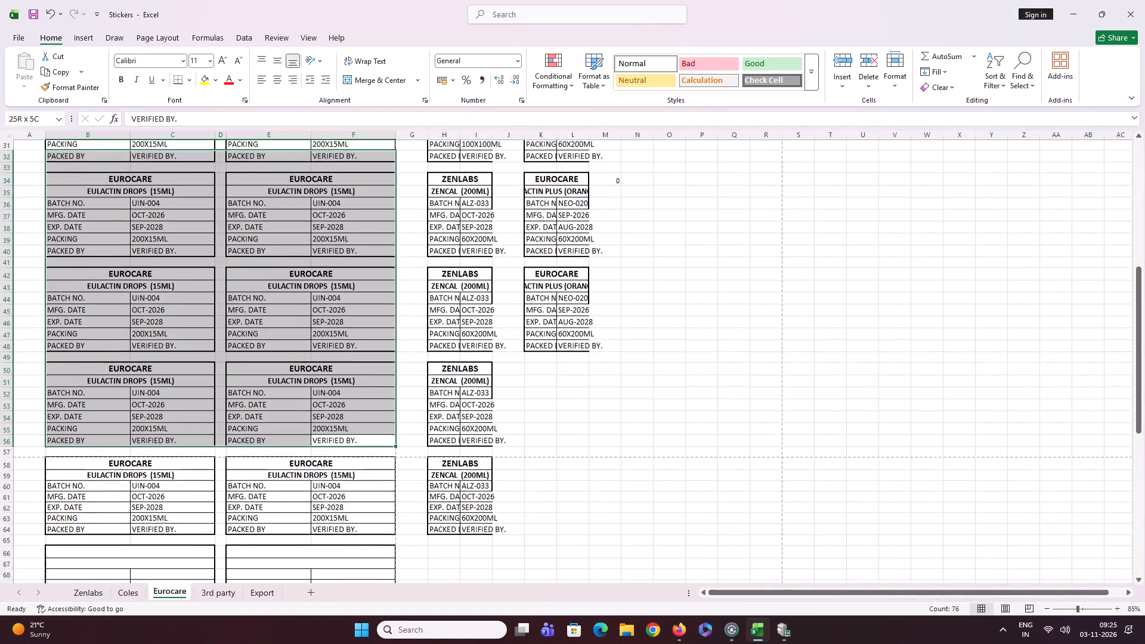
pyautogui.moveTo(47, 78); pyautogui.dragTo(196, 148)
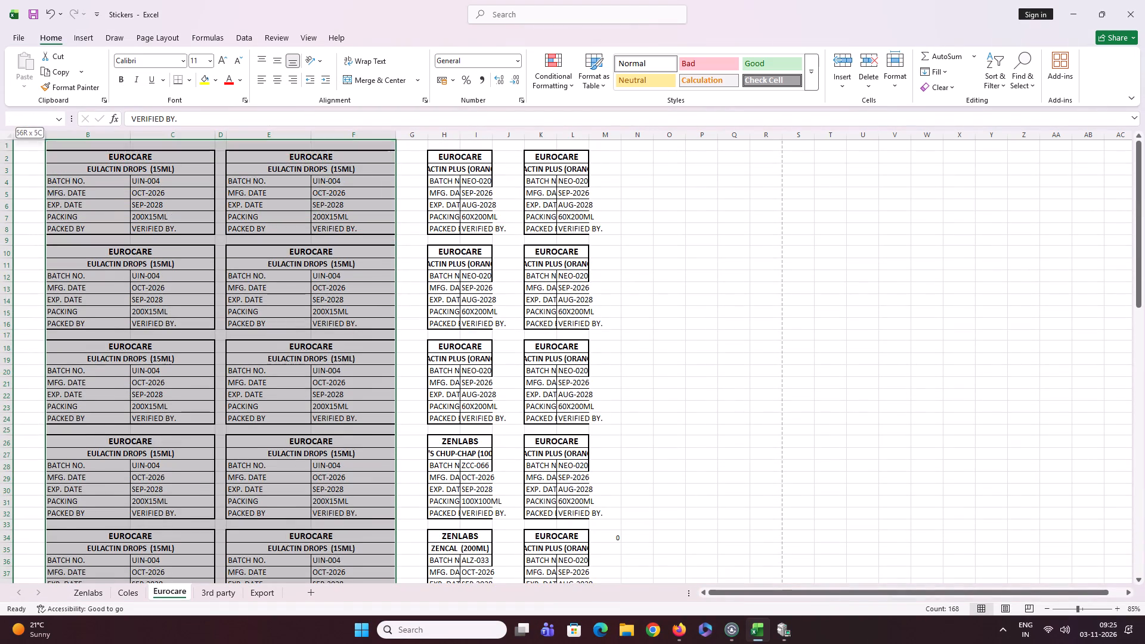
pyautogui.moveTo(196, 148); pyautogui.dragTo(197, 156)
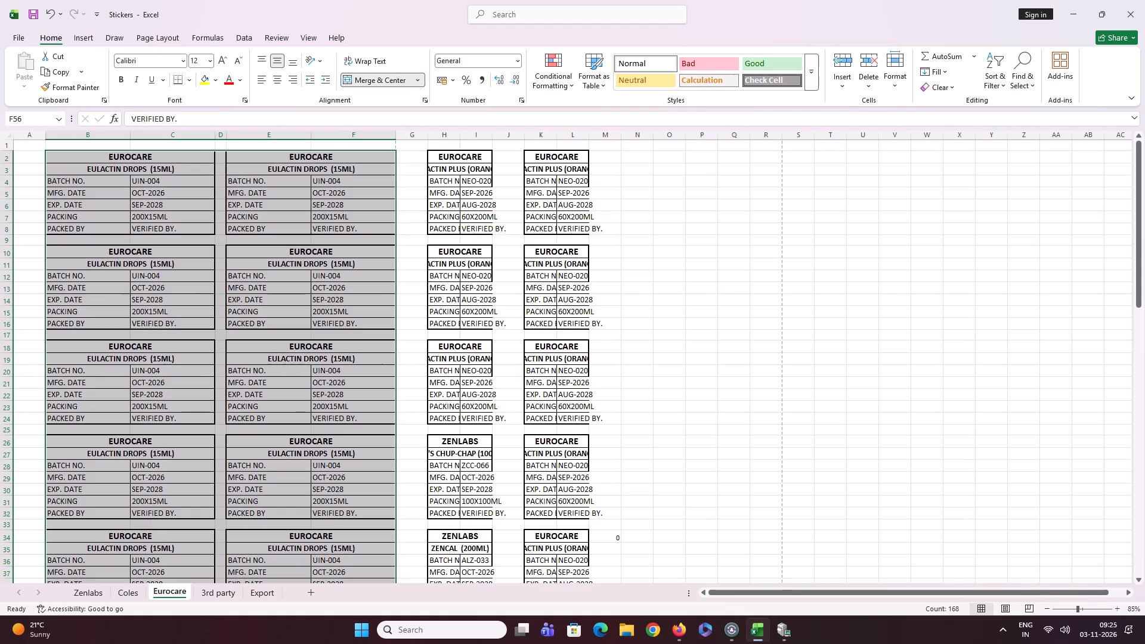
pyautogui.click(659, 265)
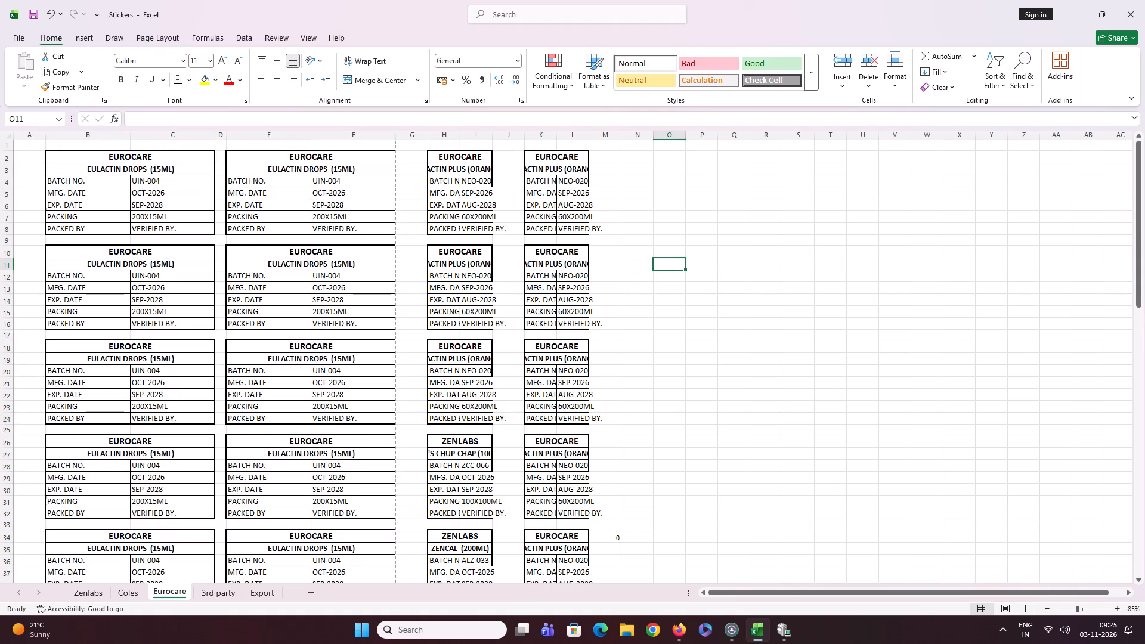
# Replace the product name in B3 of the first Eurocare sticker with LULICARE CREAM (30G).
pyautogui.click(193, 170)
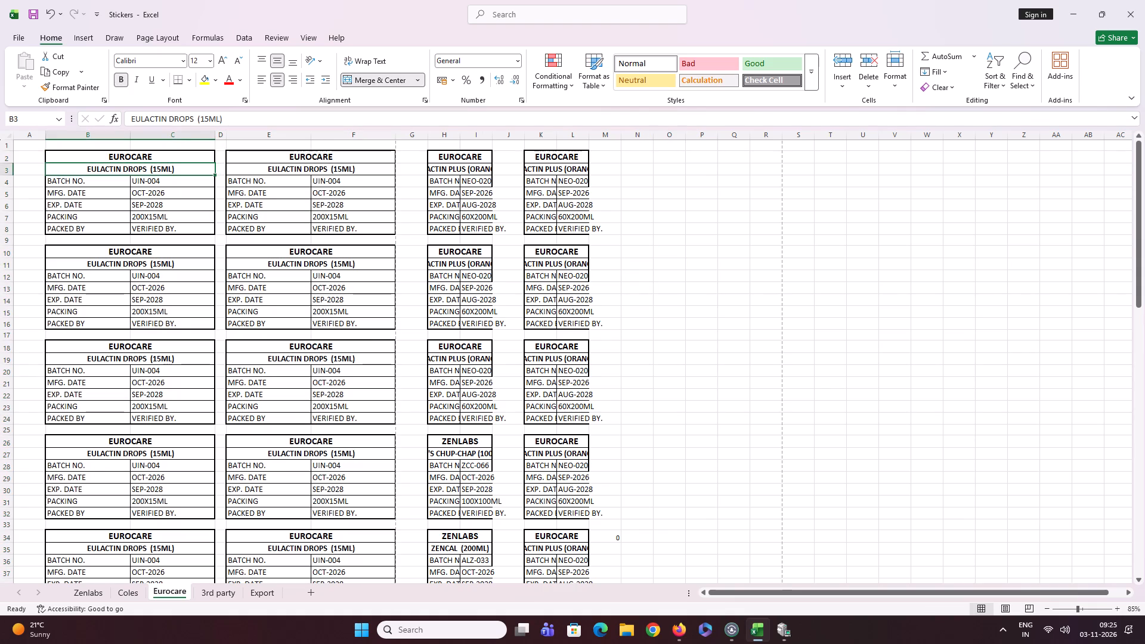
pyautogui.press('BackSpace')
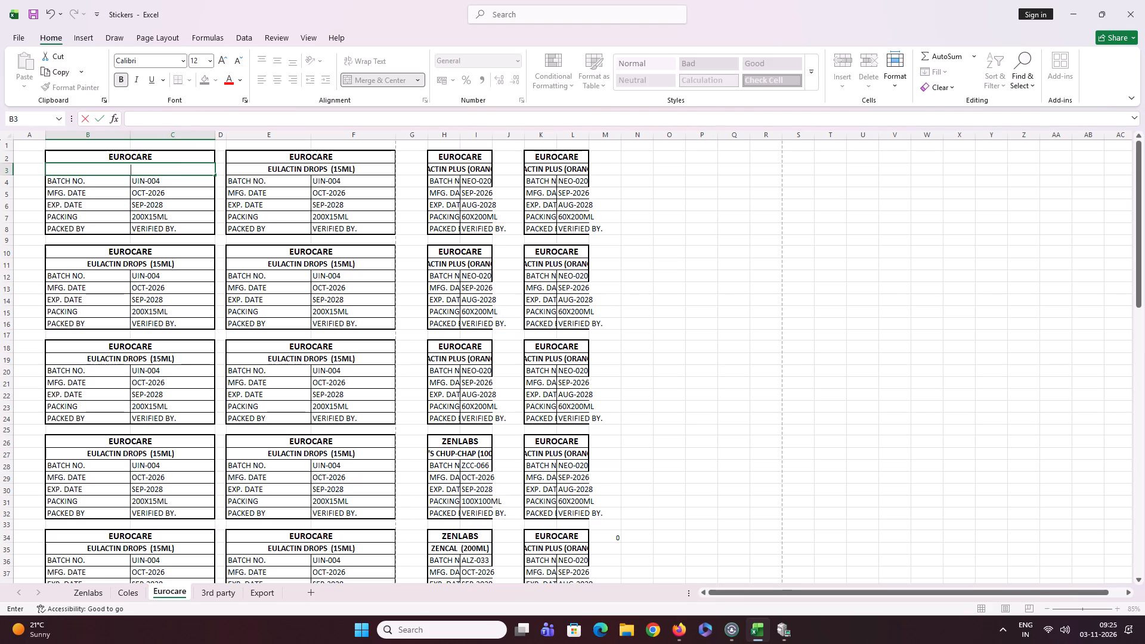
pyautogui.write('LULI')
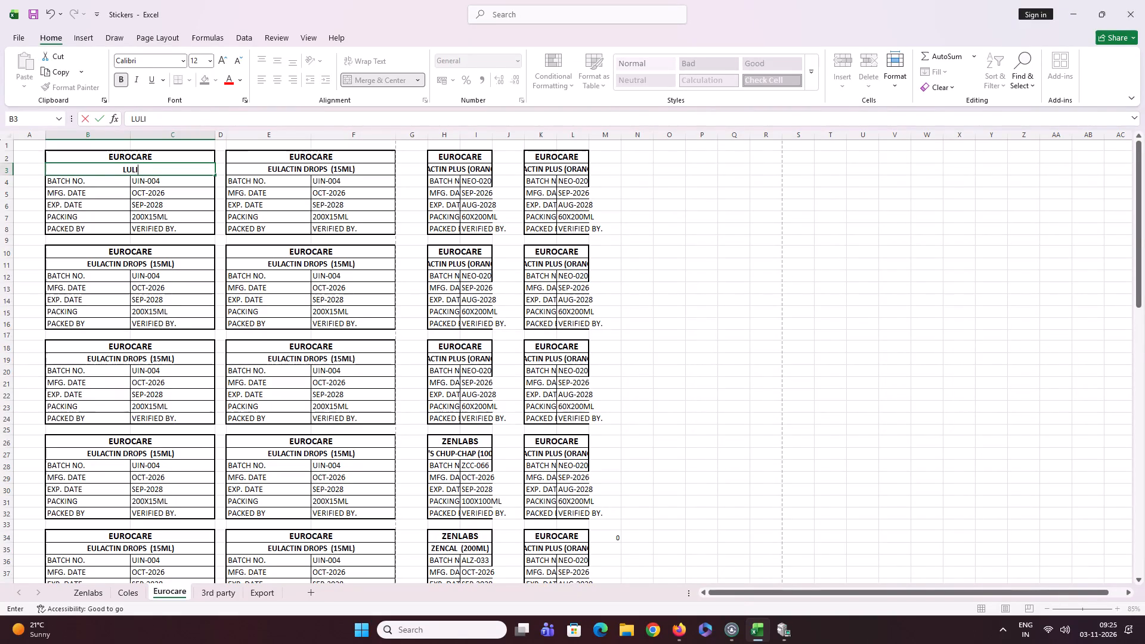
pyautogui.write('CARE')
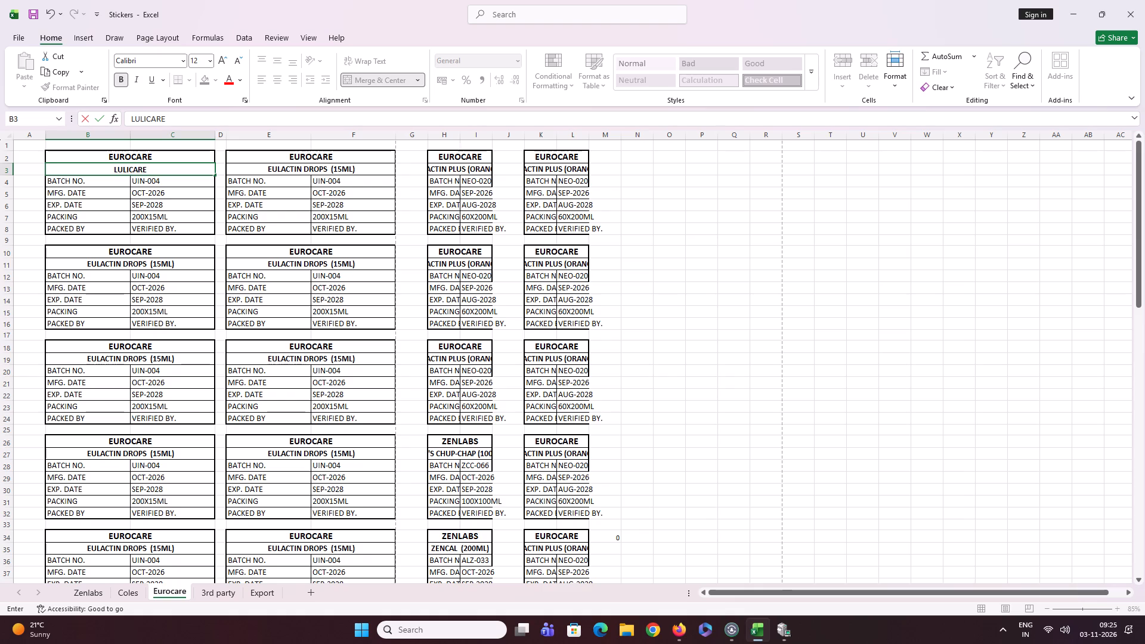
pyautogui.press('space')
pyautogui.press('c')
pyautogui.write('REA')
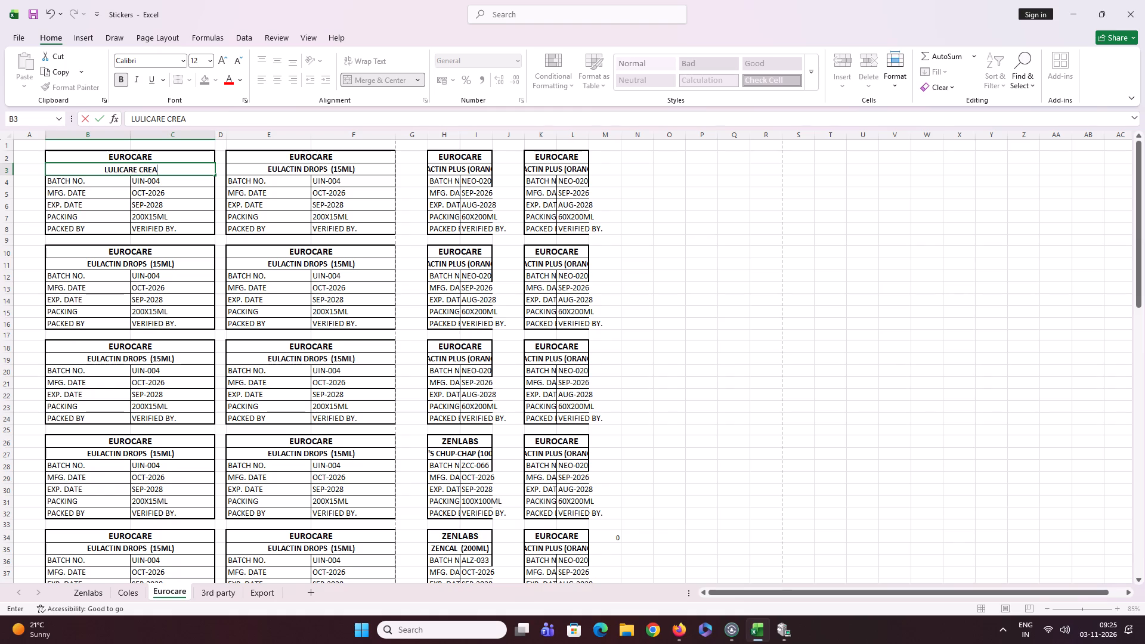
pyautogui.press('m')
pyautogui.press('space')
pyautogui.hotkey('shift', '(')
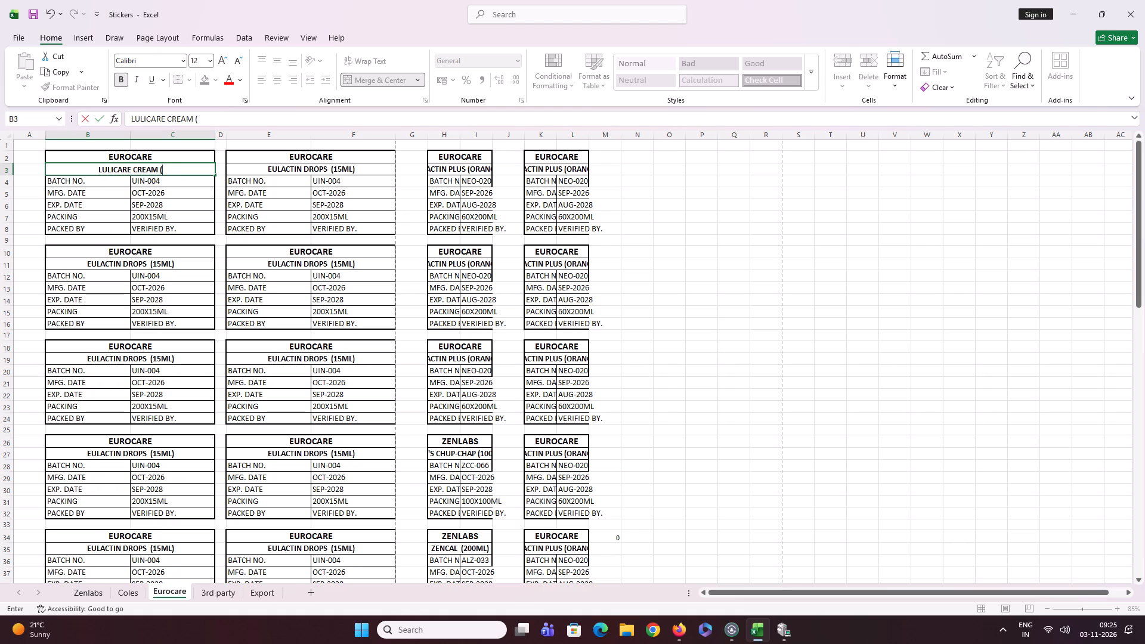
pyautogui.write('30')
pyautogui.press('g')
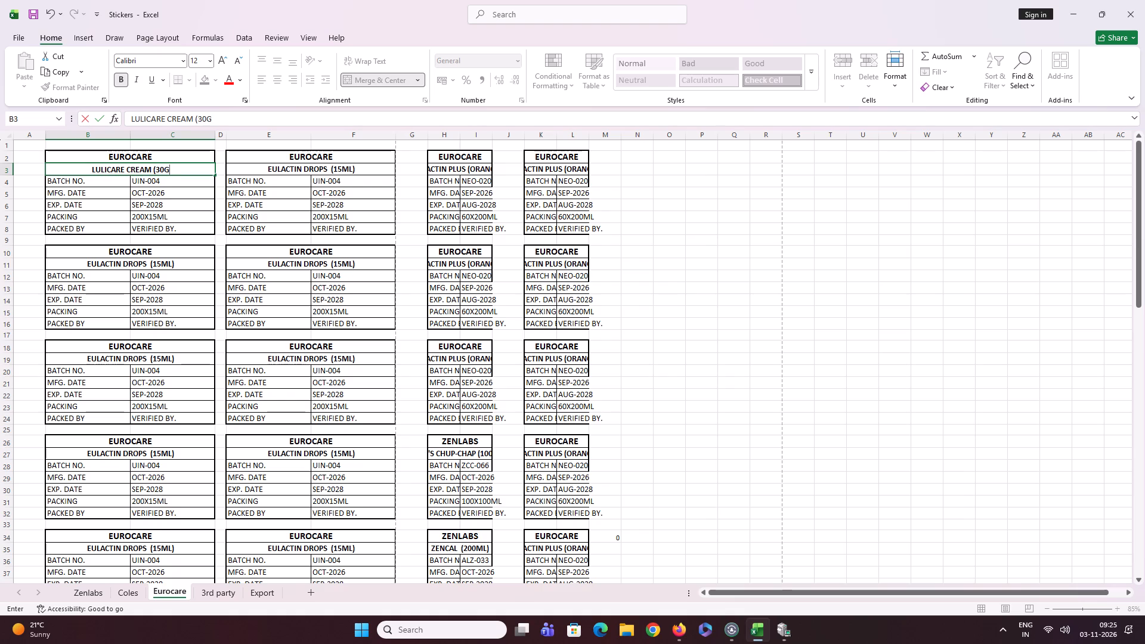
pyautogui.hotkey('shift', ')')
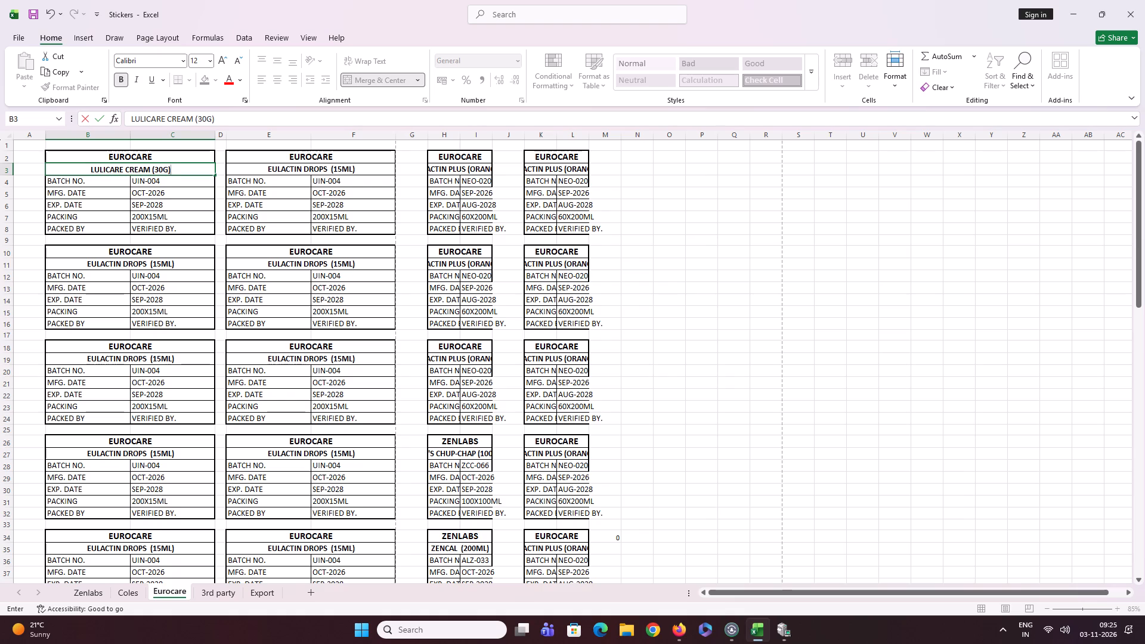
# Set the batch number in C4 of the Lulicare Cream sticker to QO-26030.
pyautogui.click(184, 181)
pyautogui.press('BackSpace')
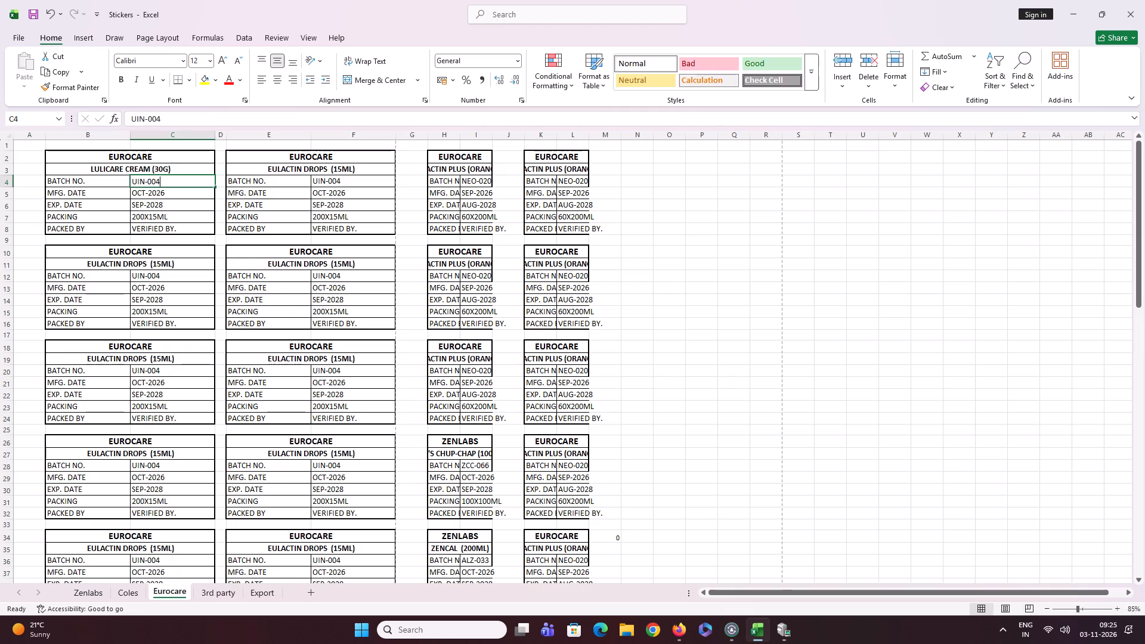
pyautogui.write('QO-')
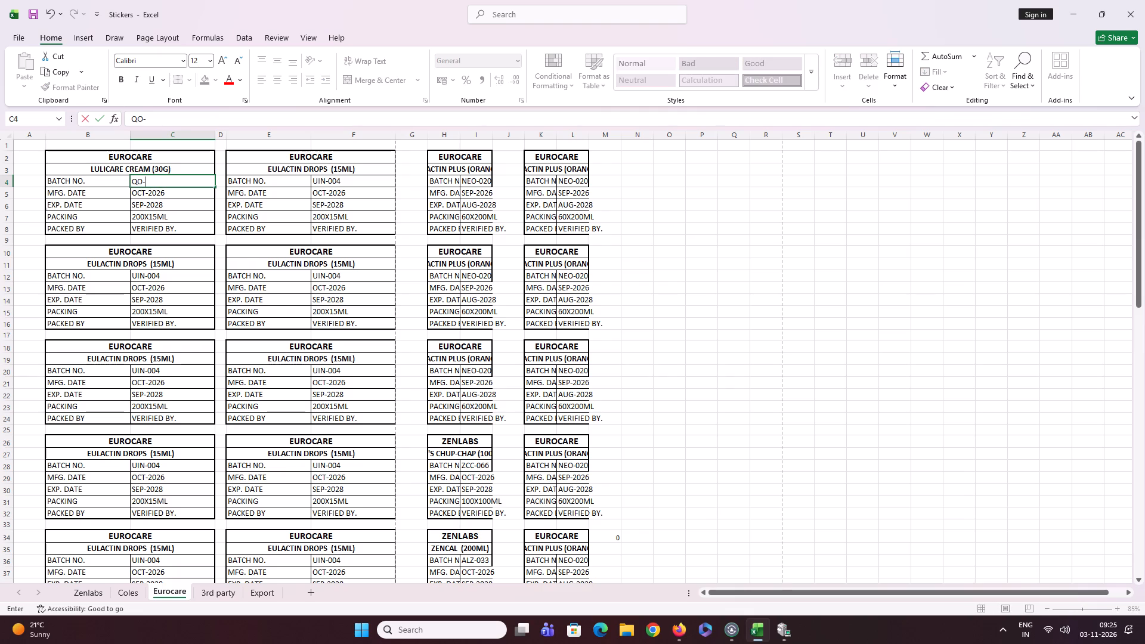
pyautogui.write('26')
pyautogui.press('0')
pyautogui.write('30')
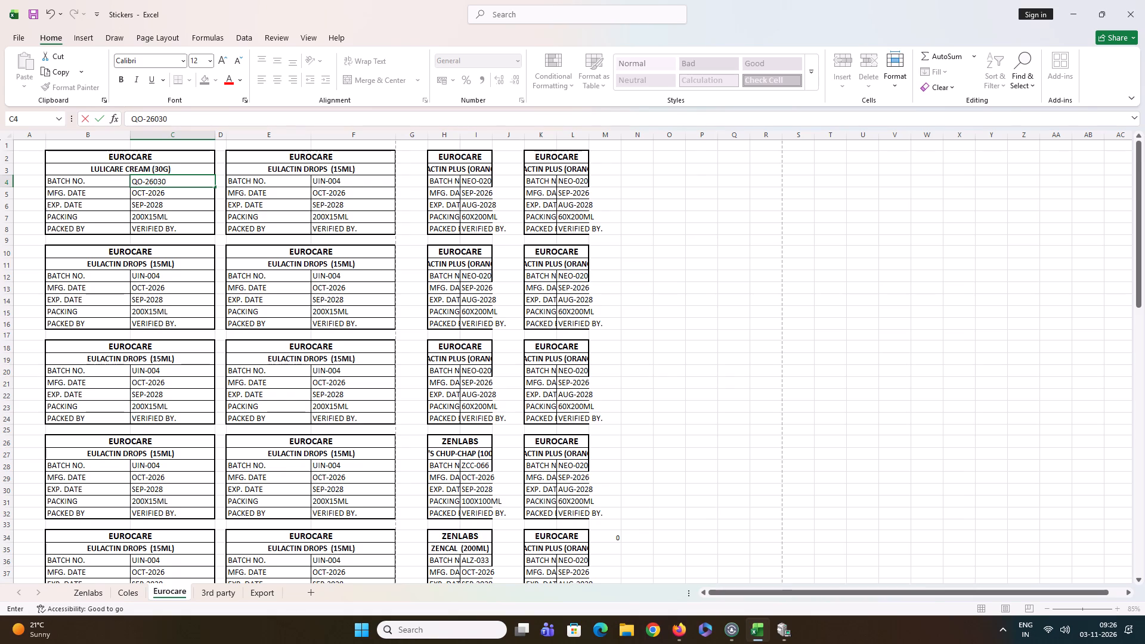
# Set the packing value in C7 of the Lulicare Cream sticker to 126X30G.
pyautogui.click(170, 221)
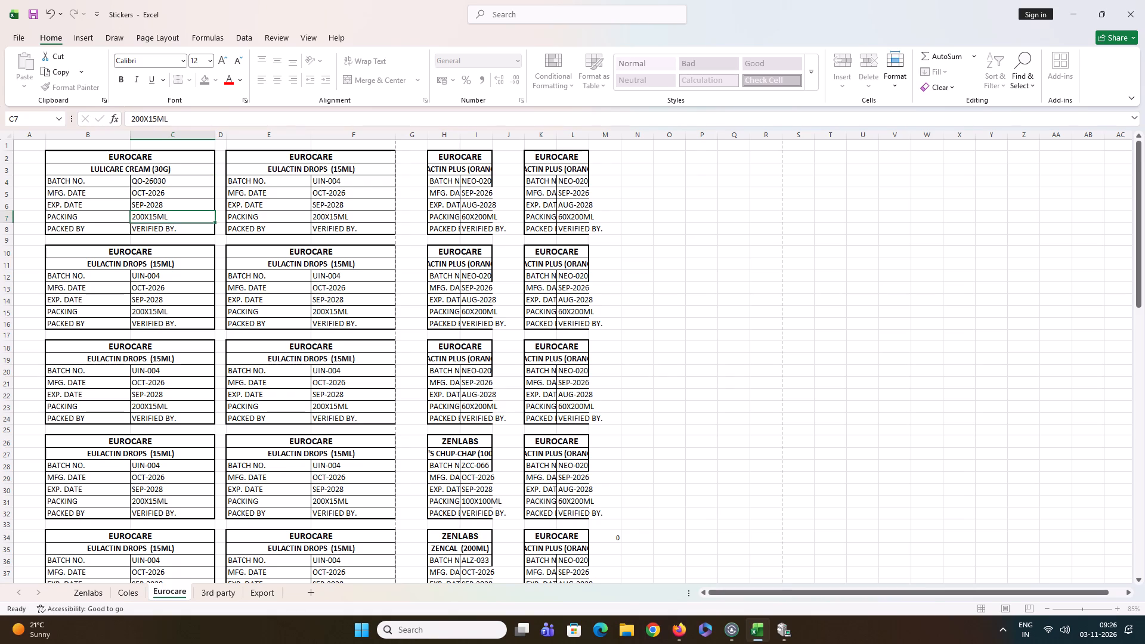
pyautogui.press('BackSpace')
pyautogui.press('2')
pyautogui.press('BackSpace')
pyautogui.press('1')
pyautogui.press('6')
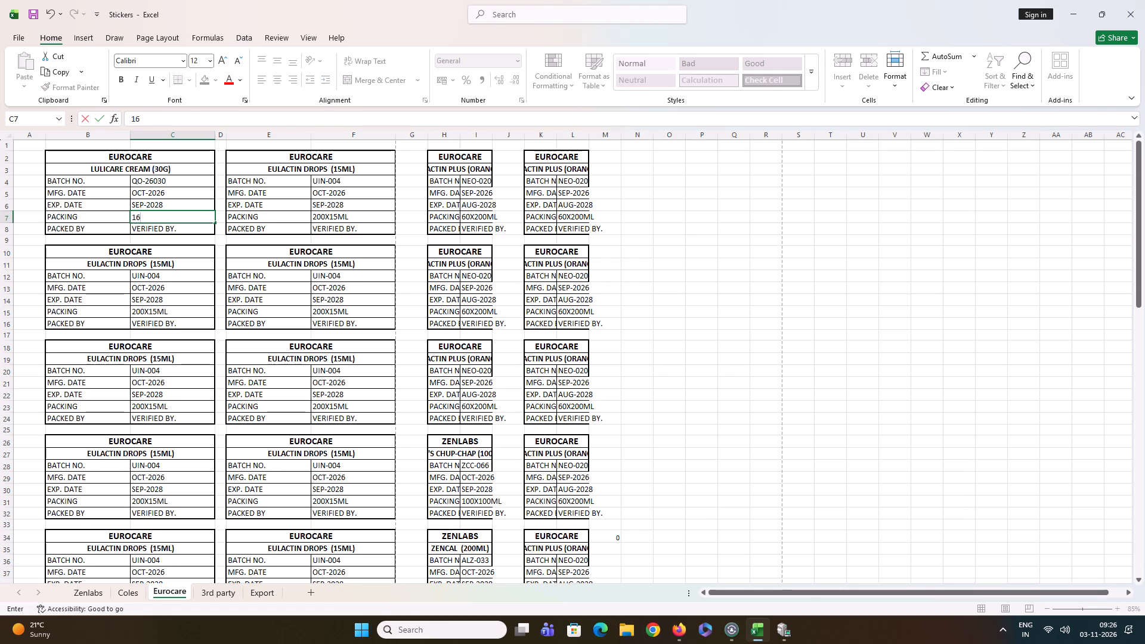
pyautogui.press('BackSpace')
pyautogui.press('BackSpace')
pyautogui.write('12')
pyautogui.press('5')
pyautogui.press('BackSpace')
pyautogui.press('6')
pyautogui.press('x')
pyautogui.write('30')
pyautogui.press('g')
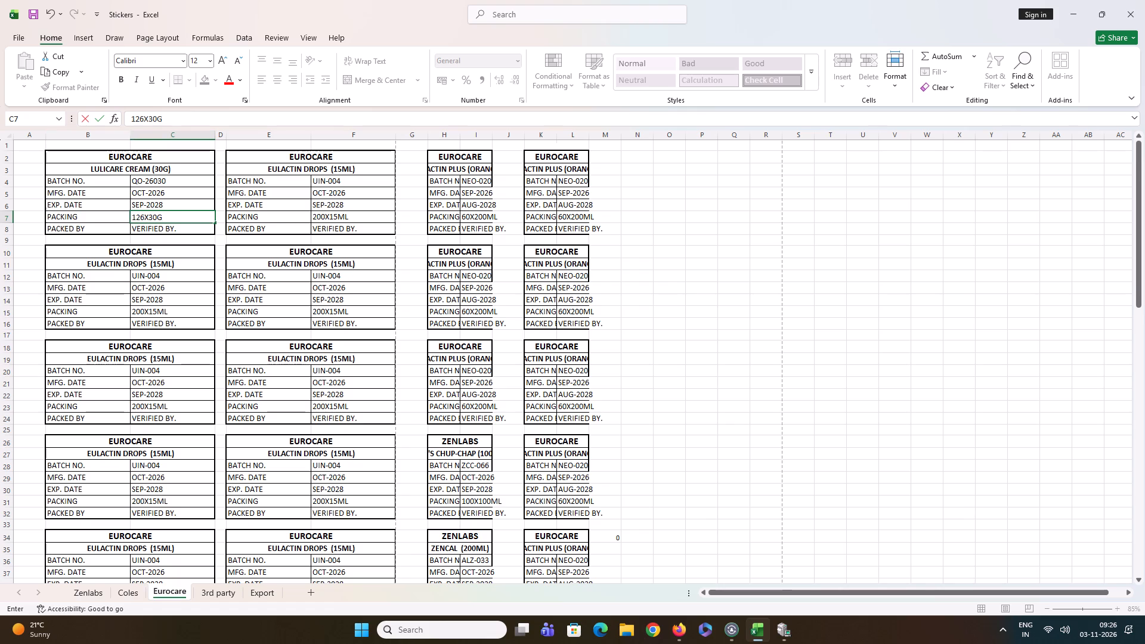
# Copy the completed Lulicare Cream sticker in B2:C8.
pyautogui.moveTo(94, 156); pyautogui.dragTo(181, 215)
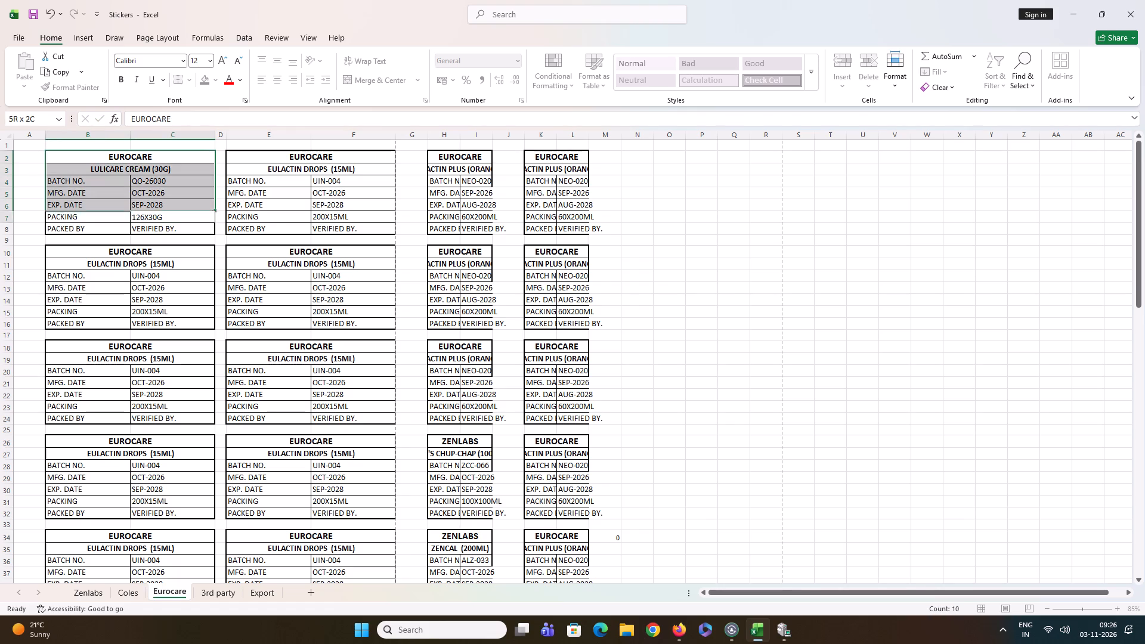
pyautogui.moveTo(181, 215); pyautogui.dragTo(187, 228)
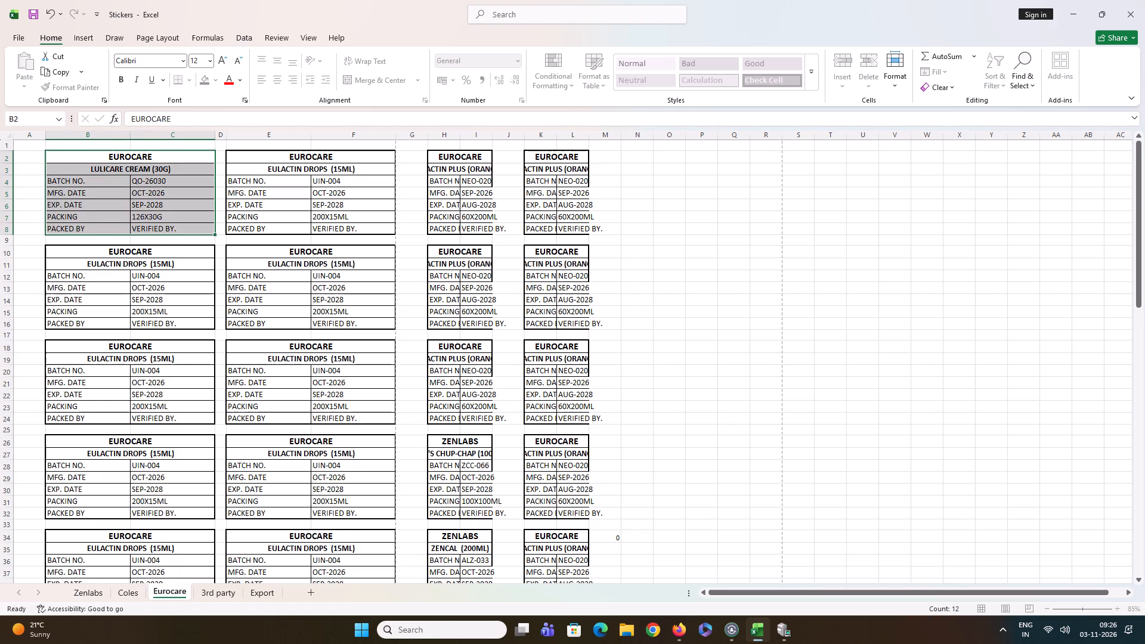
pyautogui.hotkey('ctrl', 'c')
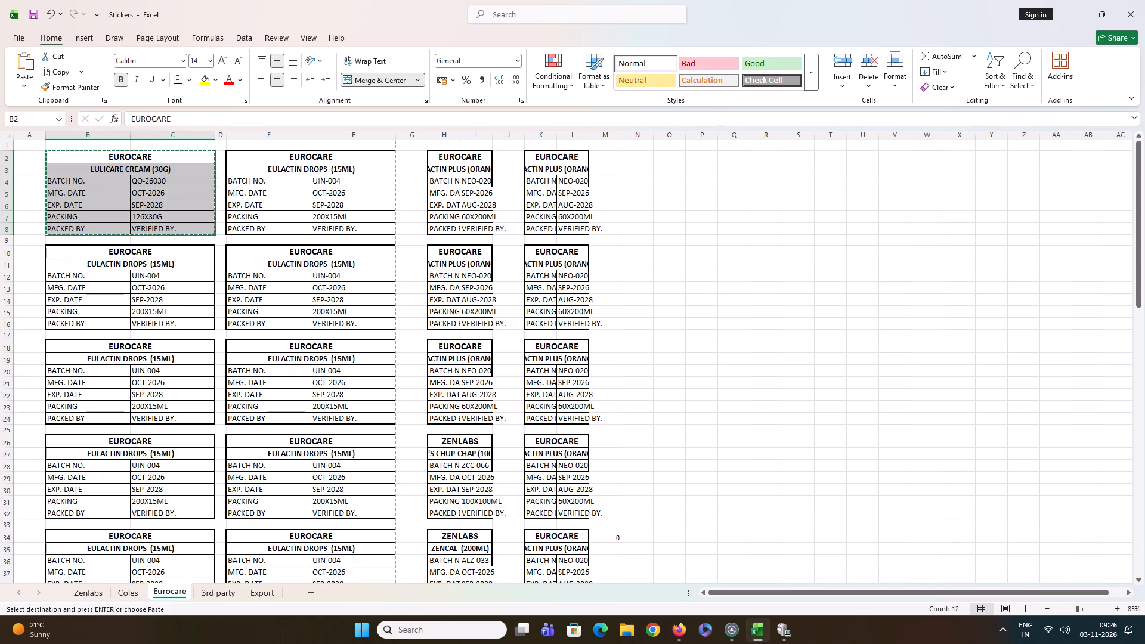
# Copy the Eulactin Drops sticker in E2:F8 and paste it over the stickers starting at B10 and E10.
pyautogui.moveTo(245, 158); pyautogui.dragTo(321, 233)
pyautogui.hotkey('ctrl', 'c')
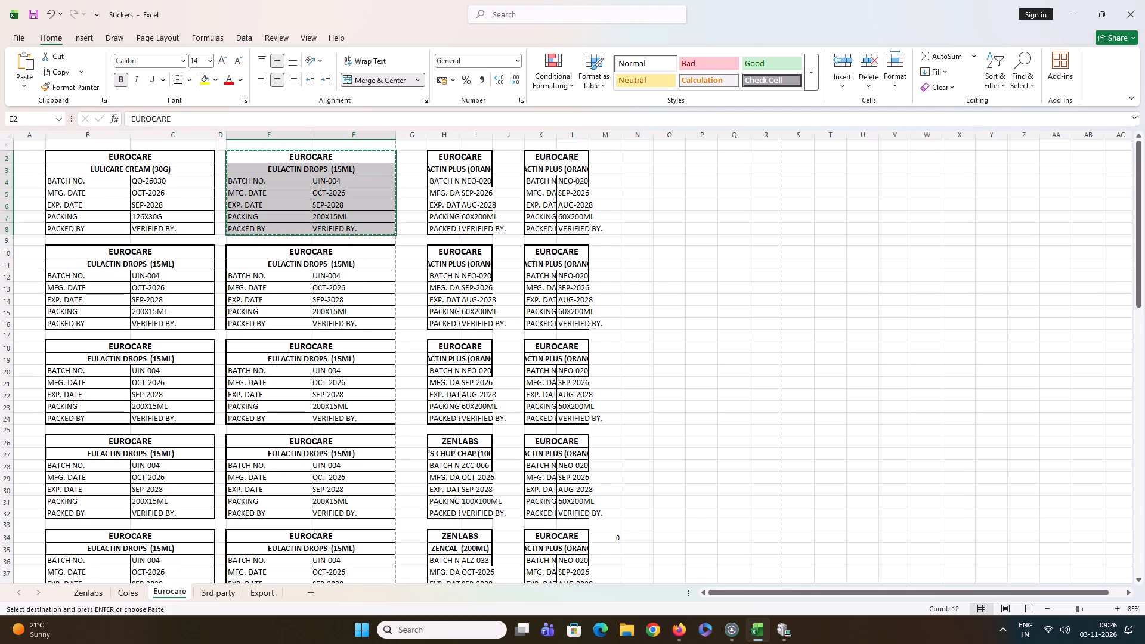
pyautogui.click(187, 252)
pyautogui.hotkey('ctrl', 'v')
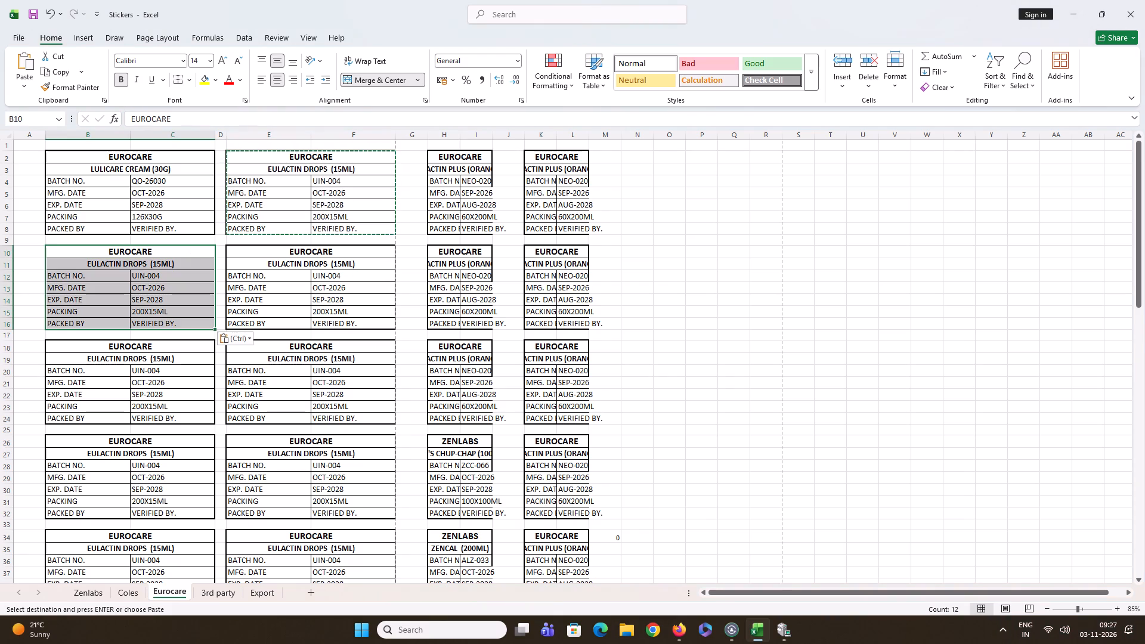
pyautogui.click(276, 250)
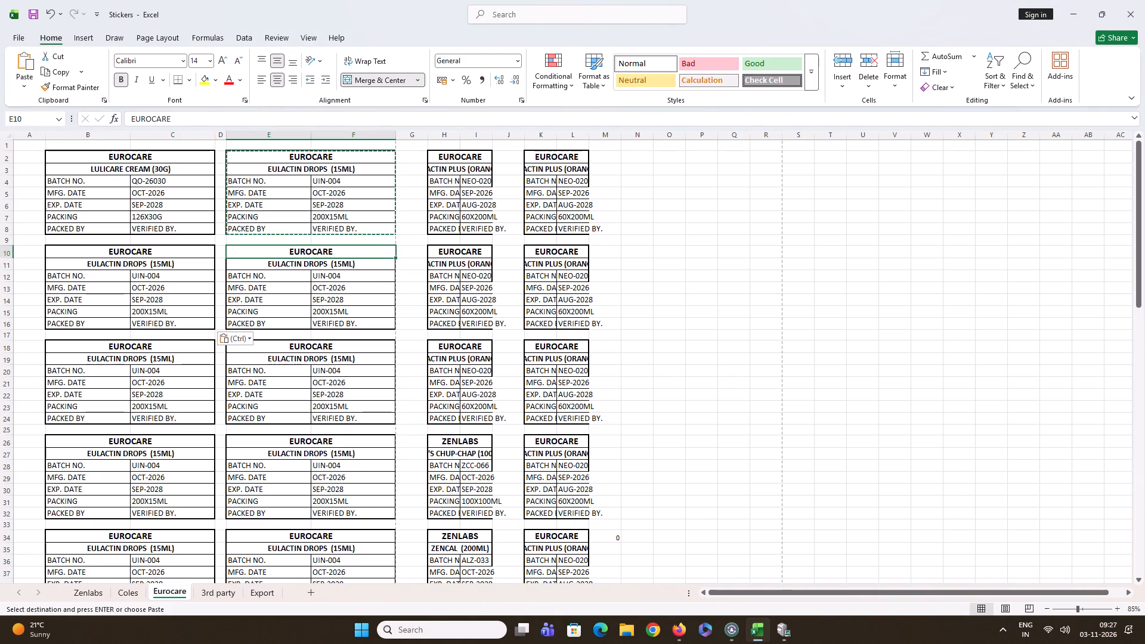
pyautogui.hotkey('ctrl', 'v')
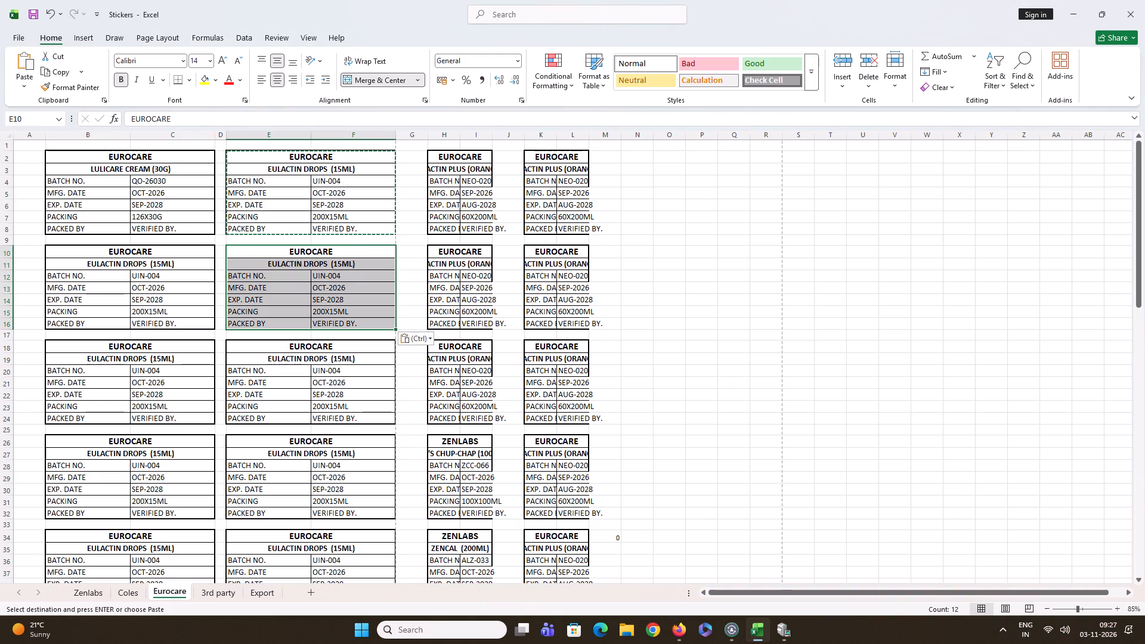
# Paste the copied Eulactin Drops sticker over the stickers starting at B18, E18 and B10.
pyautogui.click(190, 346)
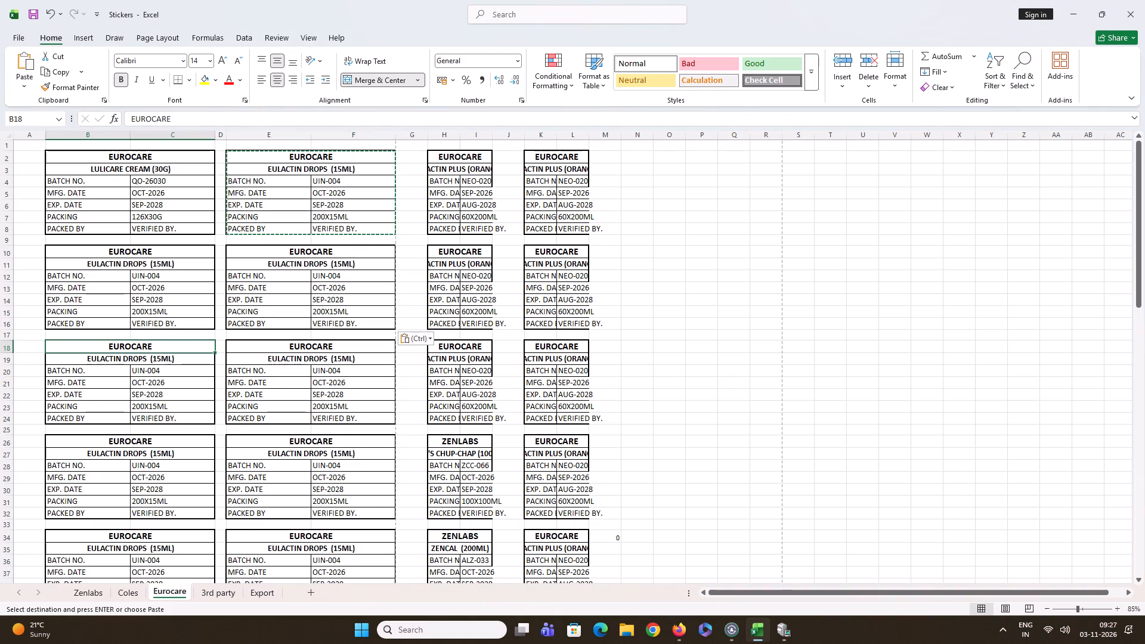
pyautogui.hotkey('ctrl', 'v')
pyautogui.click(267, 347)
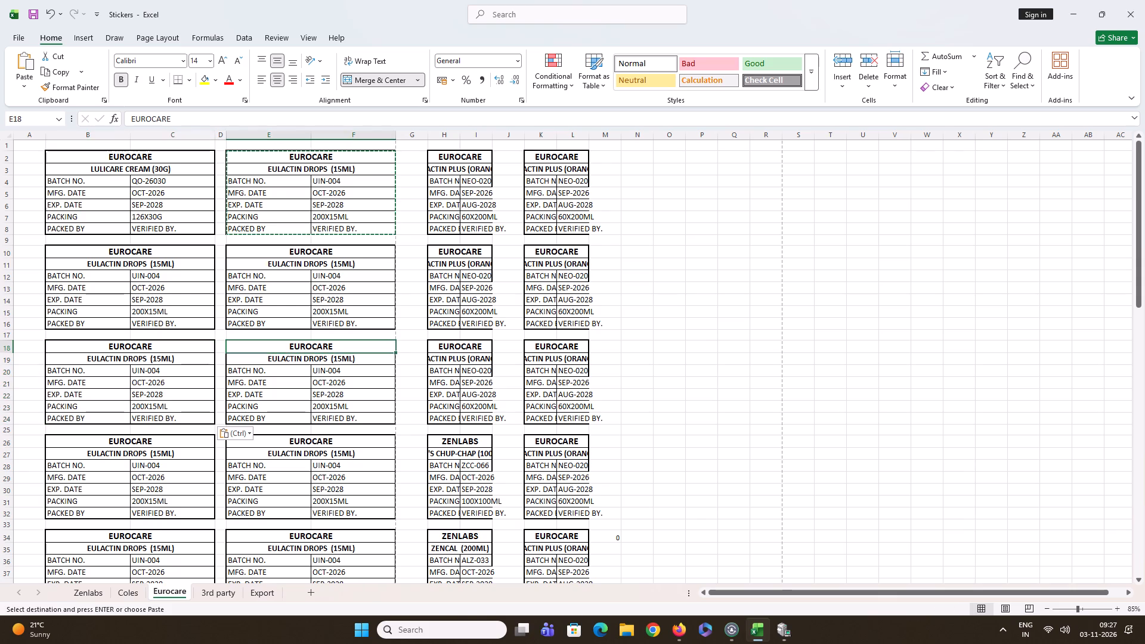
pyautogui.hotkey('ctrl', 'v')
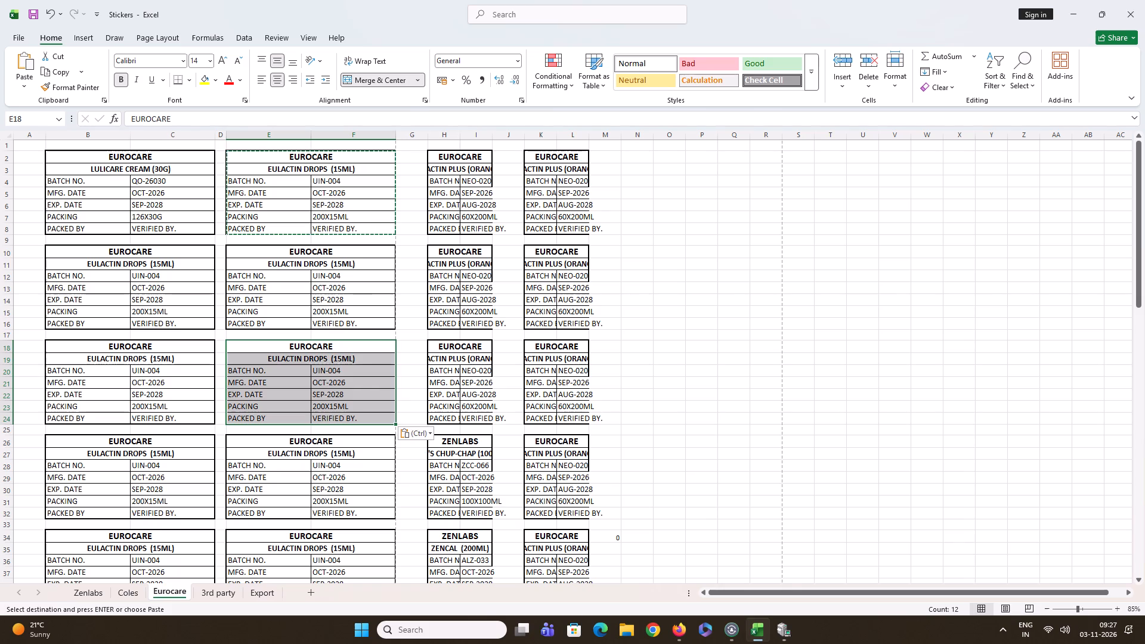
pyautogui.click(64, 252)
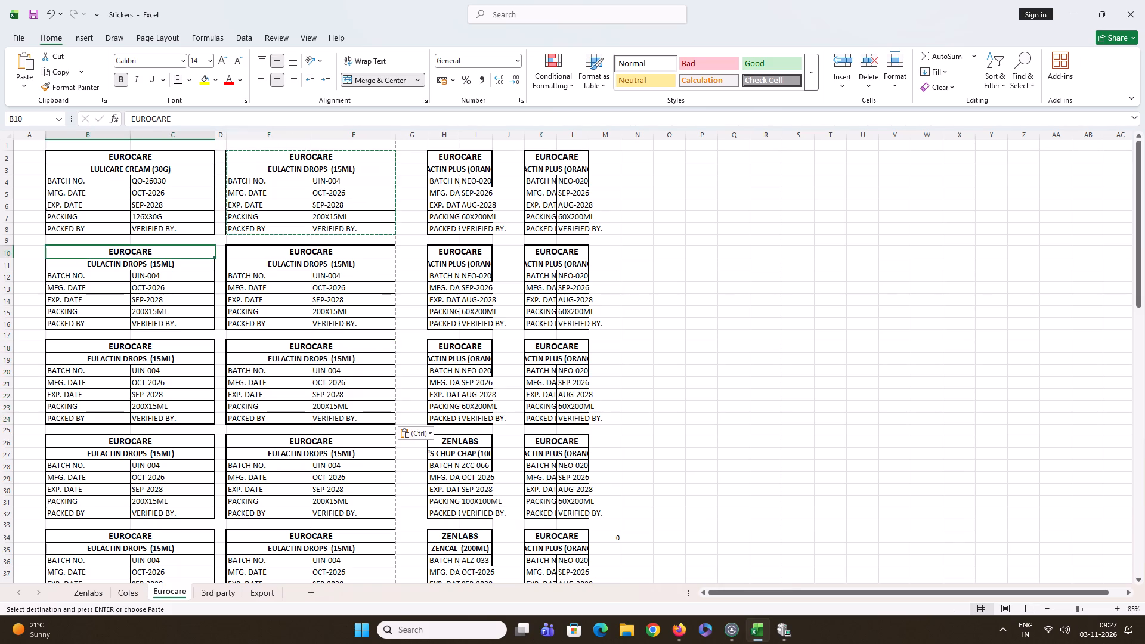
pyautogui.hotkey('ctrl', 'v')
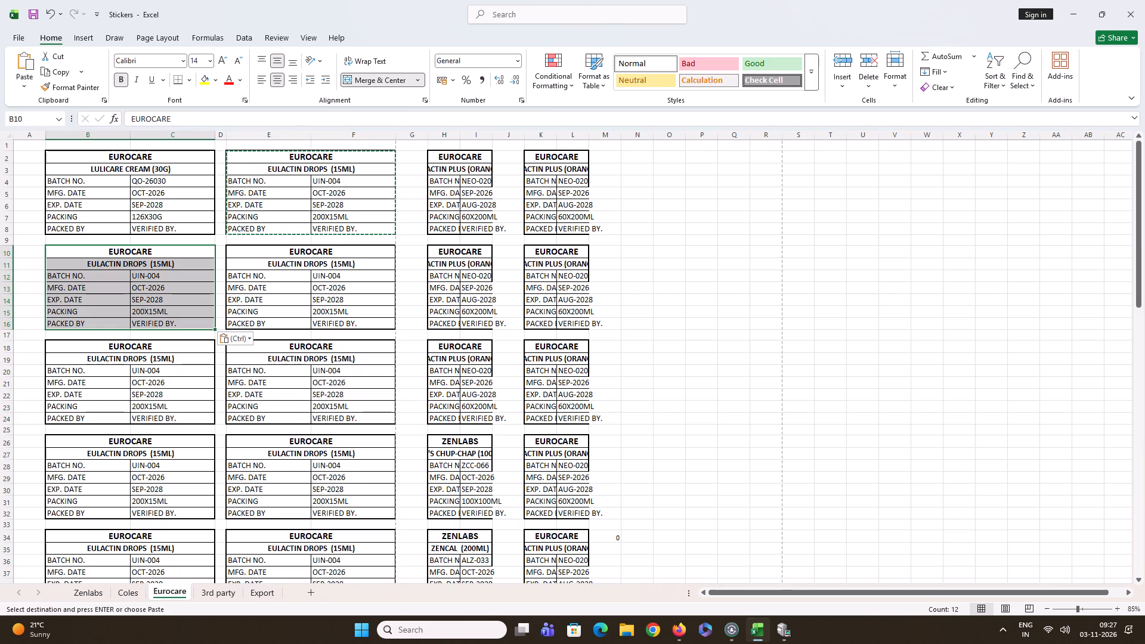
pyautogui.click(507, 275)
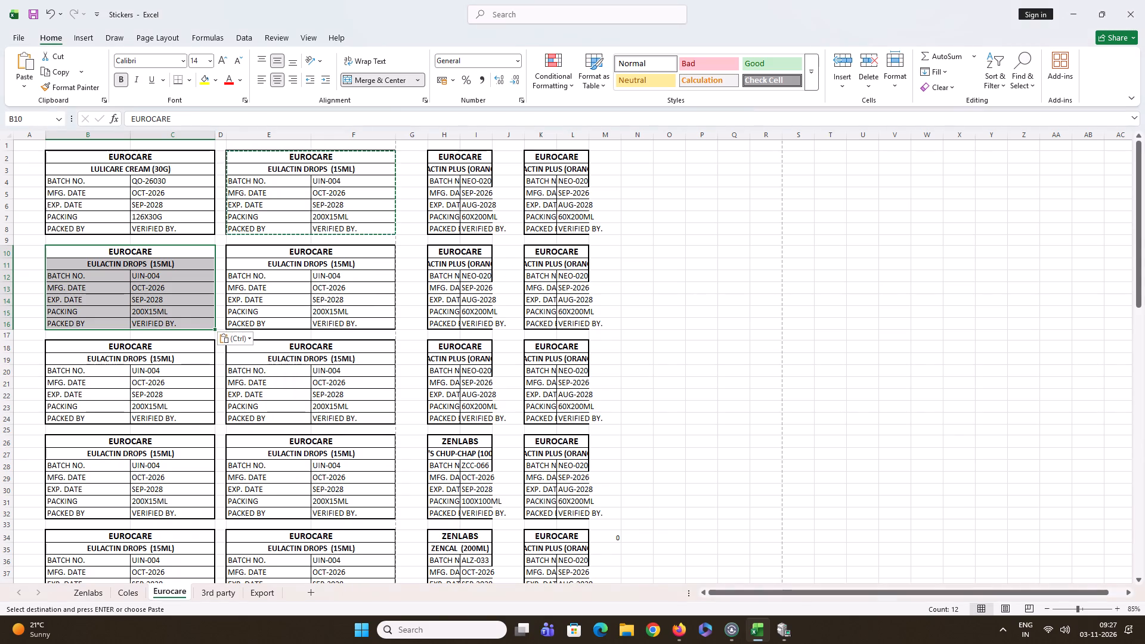
# Copy the Lulicare Cream sticker in B2:C8 and paste it over the stickers starting at E2, B10 and E10.
pyautogui.moveTo(58, 156); pyautogui.dragTo(60, 154)
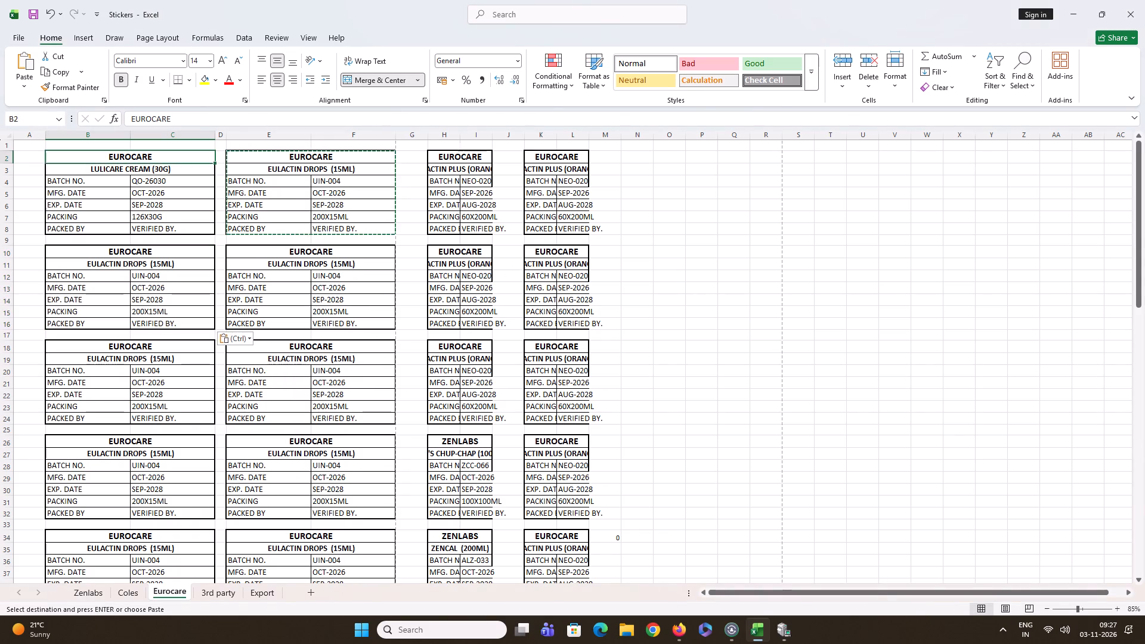
pyautogui.moveTo(60, 154); pyautogui.dragTo(187, 231)
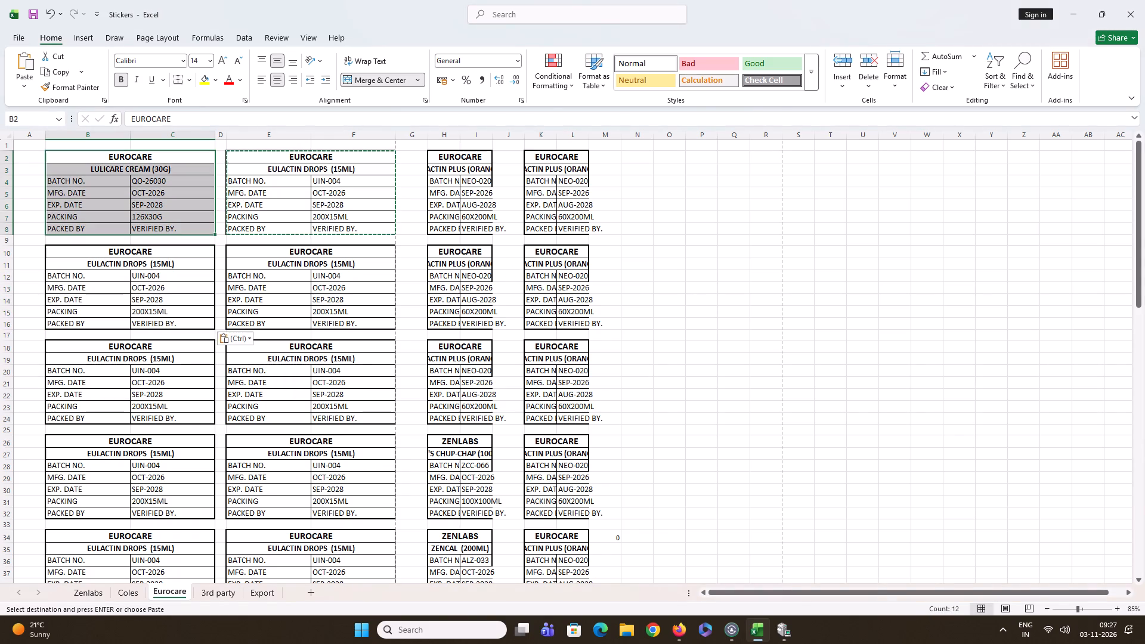
pyautogui.hotkey('ctrl', 'c')
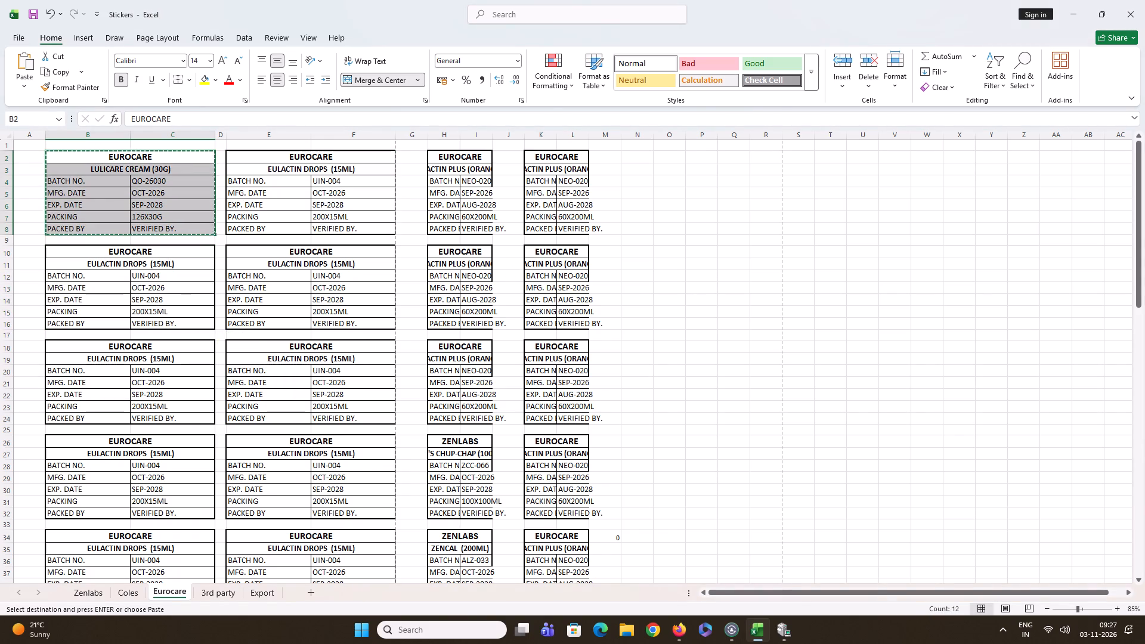
pyautogui.click(260, 159)
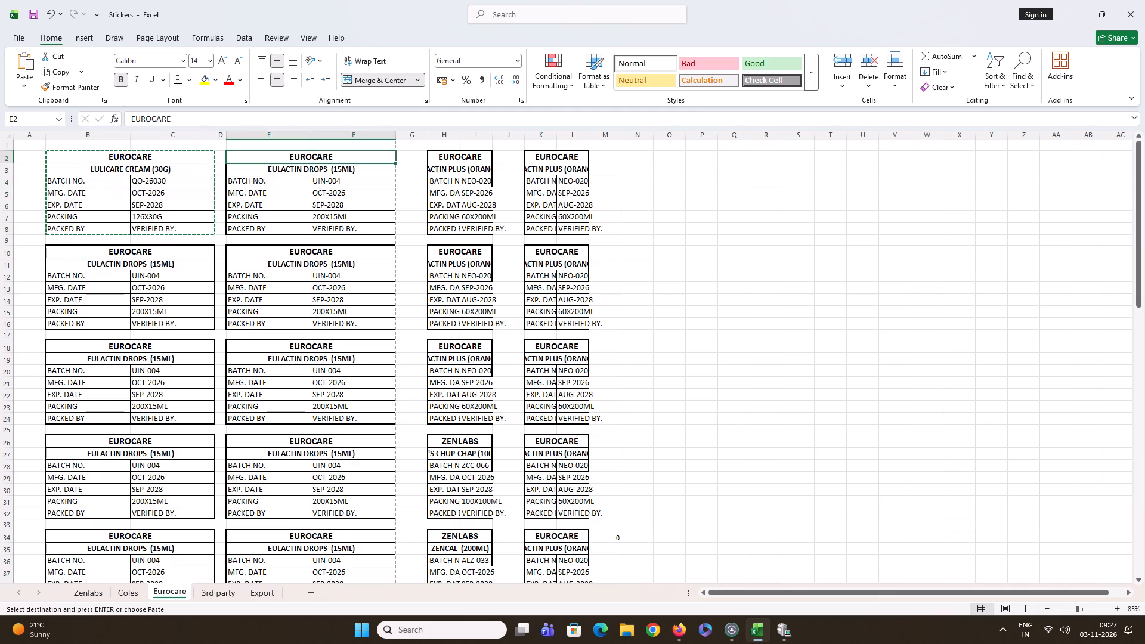
pyautogui.hotkey('ctrl', 'v')
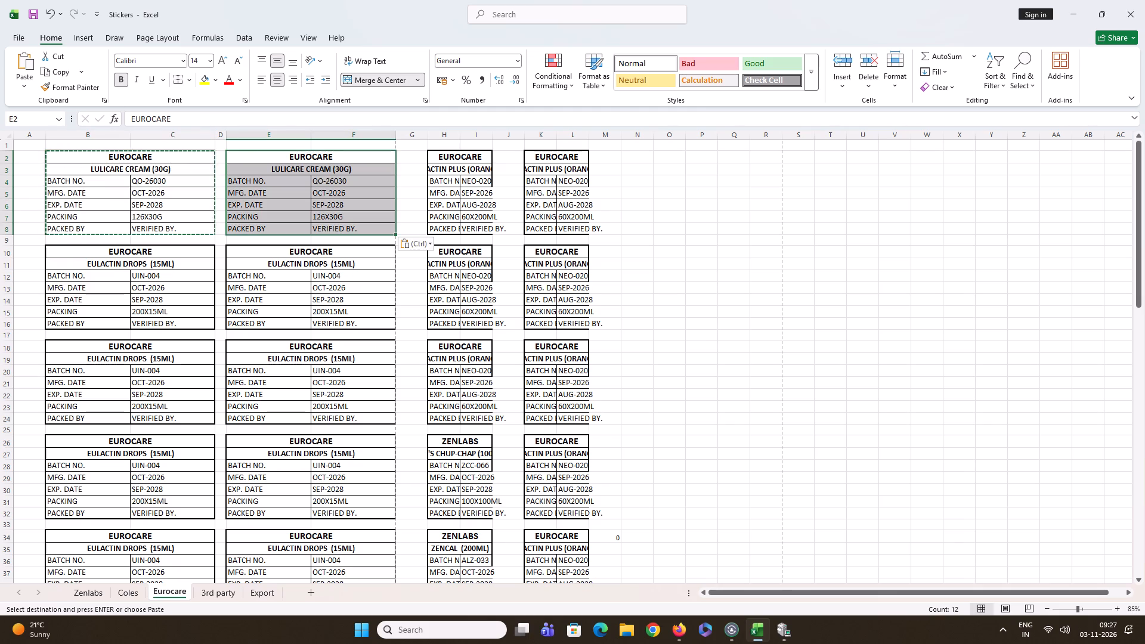
pyautogui.click(185, 252)
pyautogui.hotkey('ctrl', 'v')
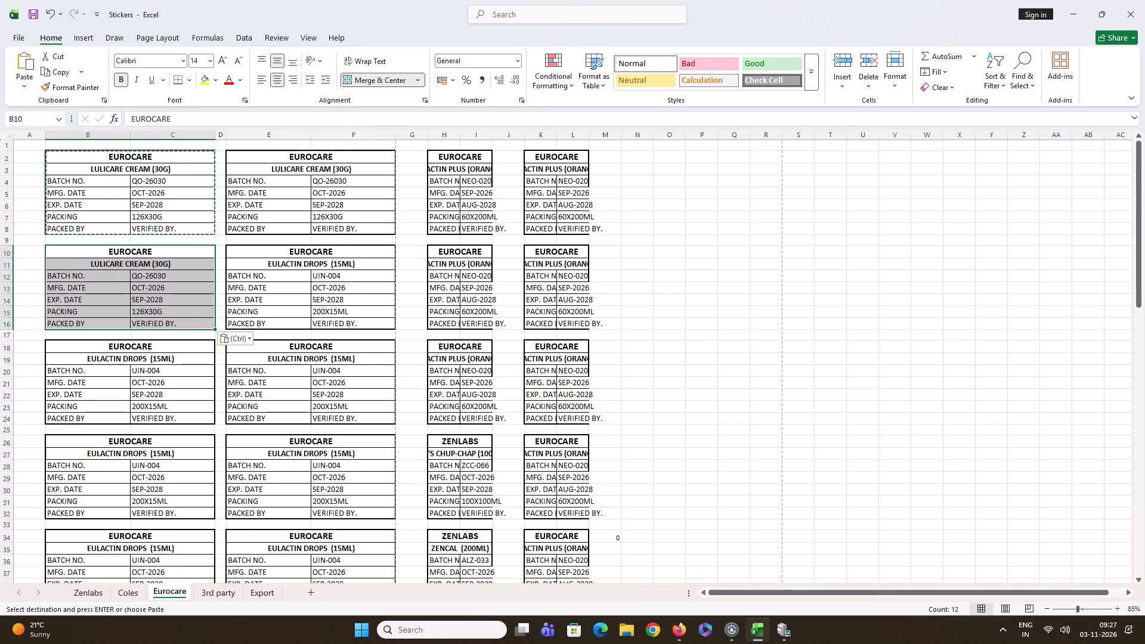
pyautogui.click(258, 253)
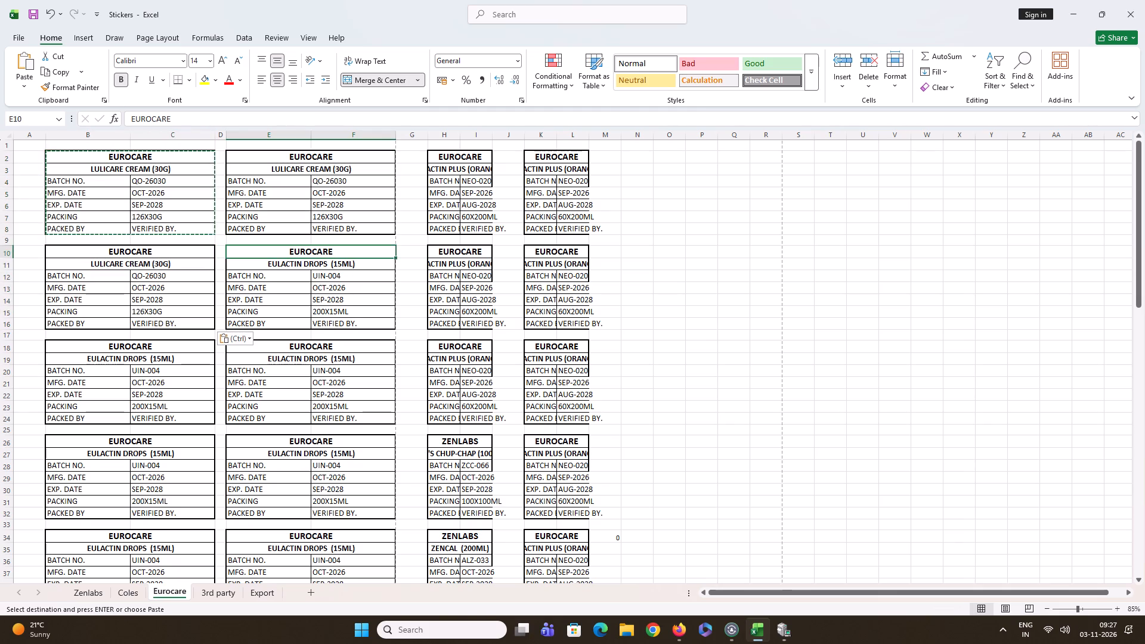
pyautogui.hotkey('ctrl', 'v')
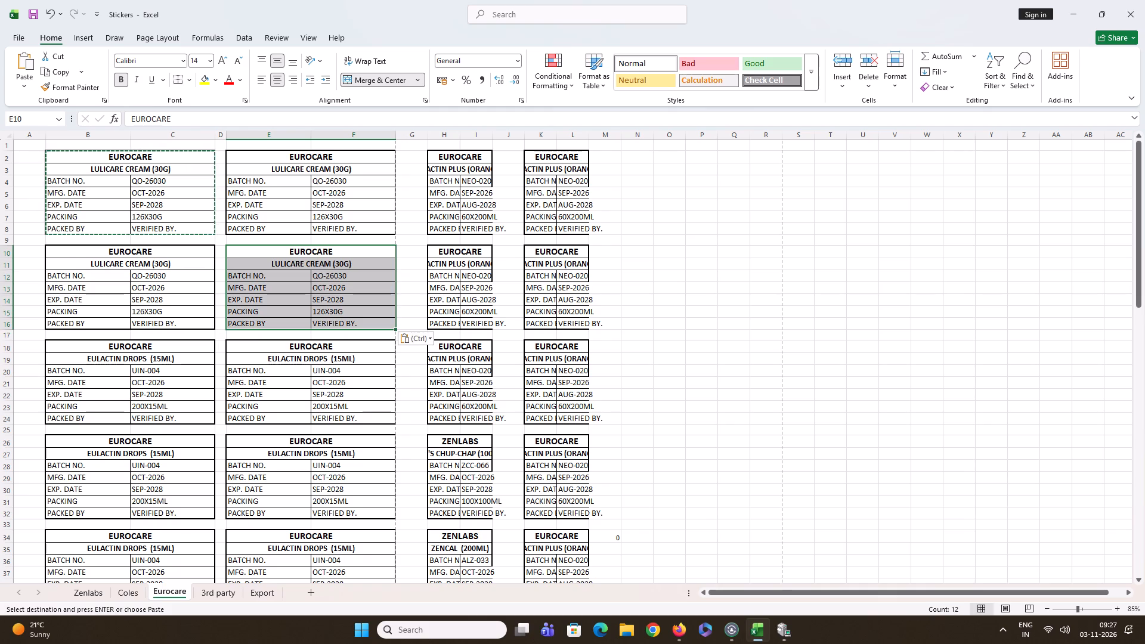
# Paste the copied Lulicare Cream sticker over the stickers starting at B18, E18, B26 and E26.
pyautogui.click(171, 346)
pyautogui.hotkey('ctrl', 'v')
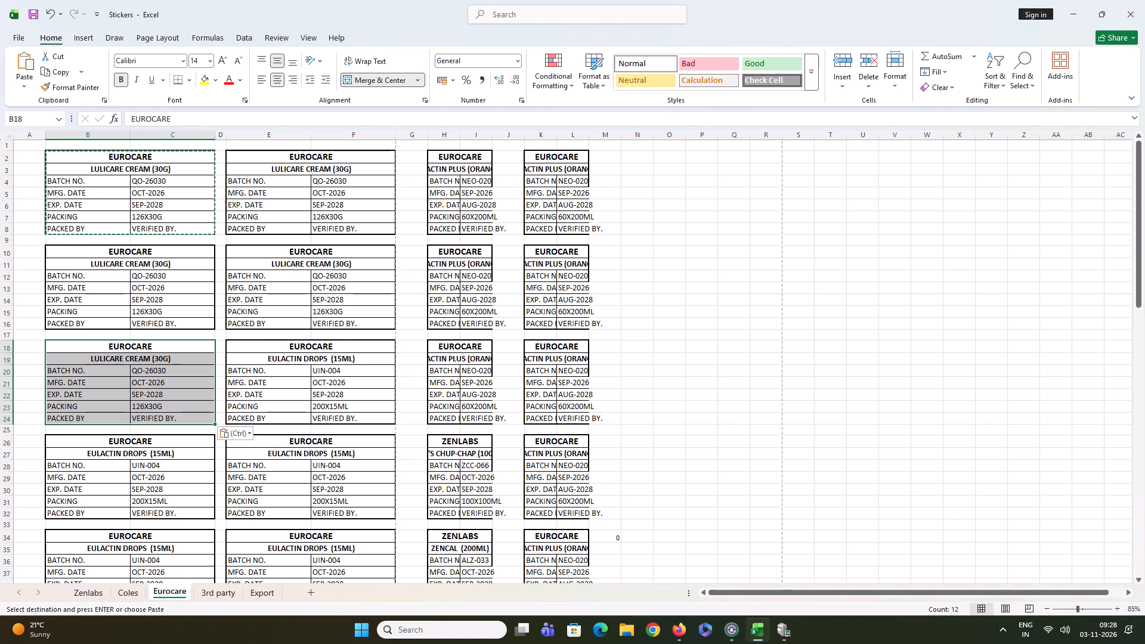
pyautogui.click(246, 349)
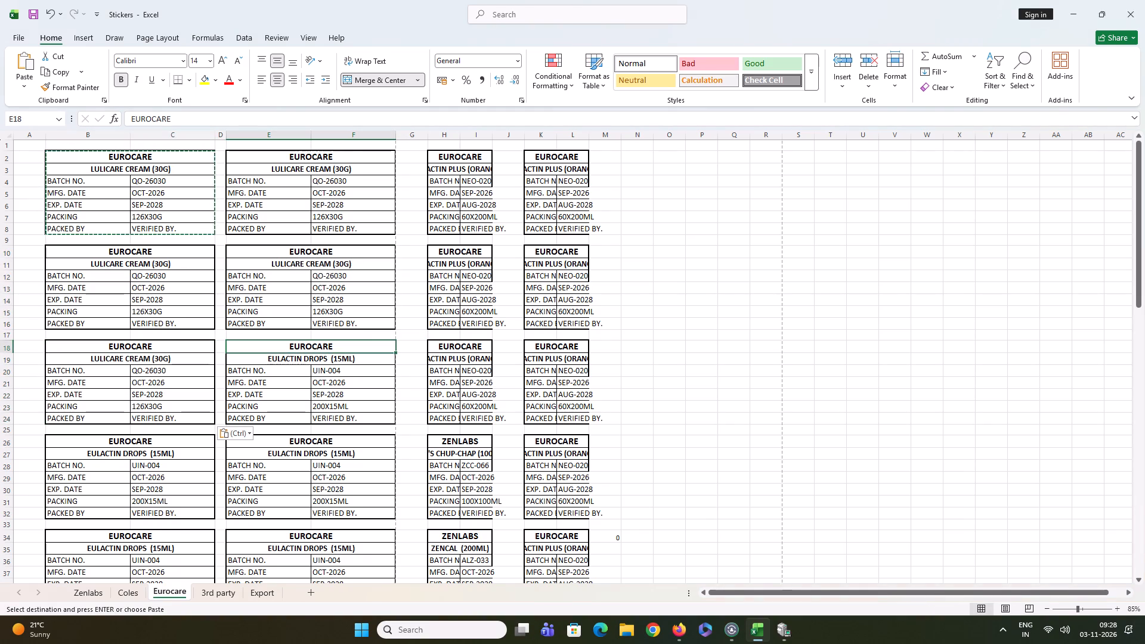
pyautogui.hotkey('ctrl', 'v')
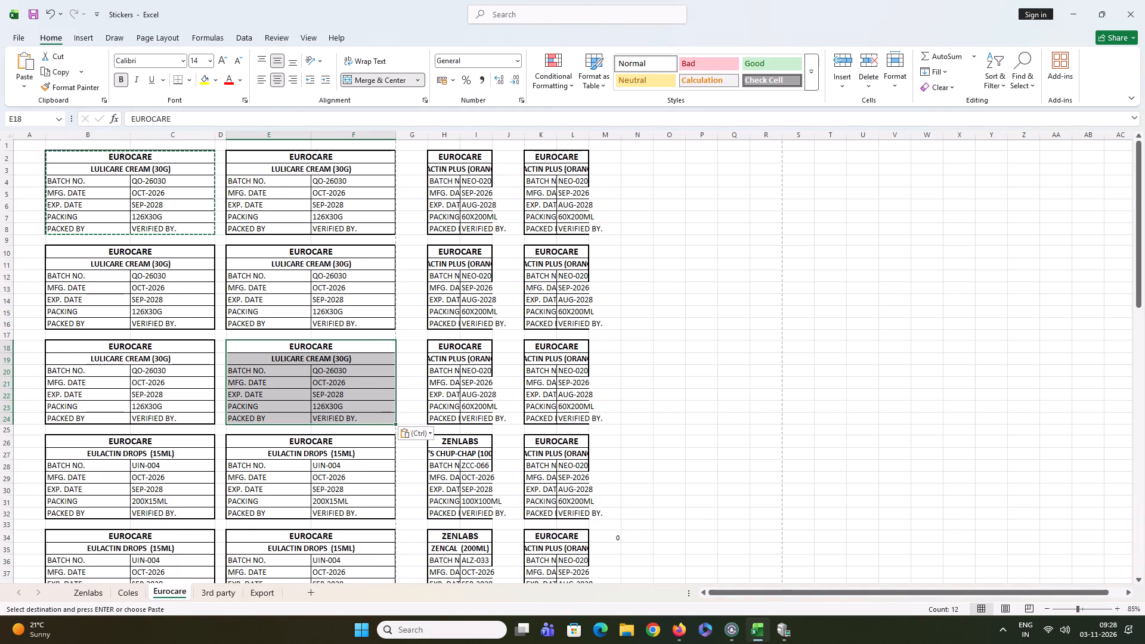
pyautogui.click(171, 441)
pyautogui.hotkey('ctrl', 'v')
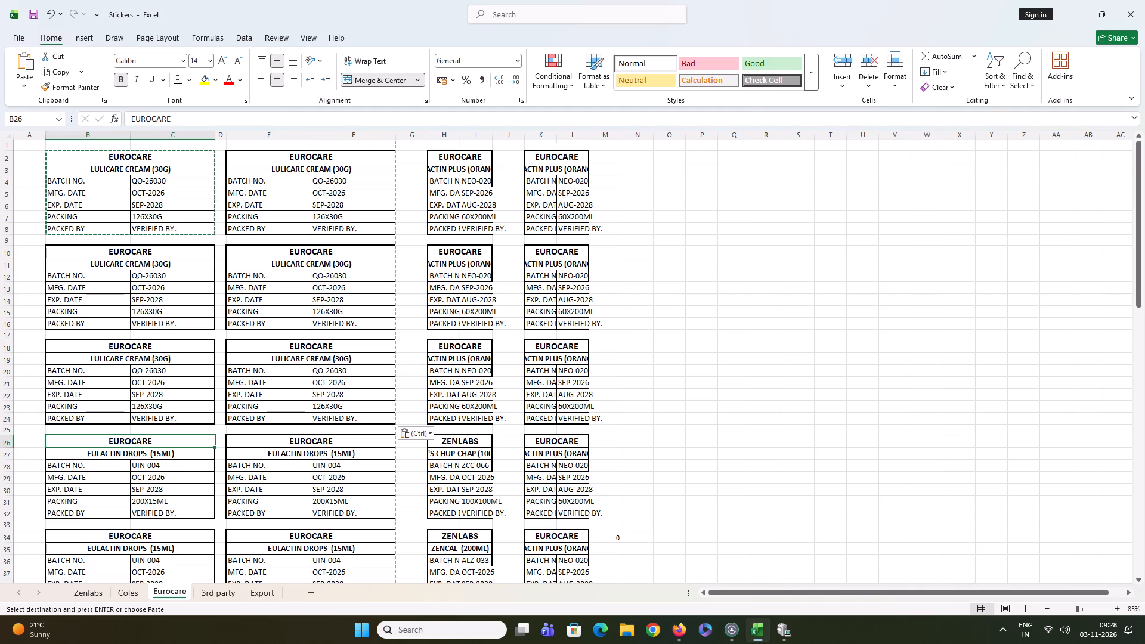
pyautogui.click(253, 440)
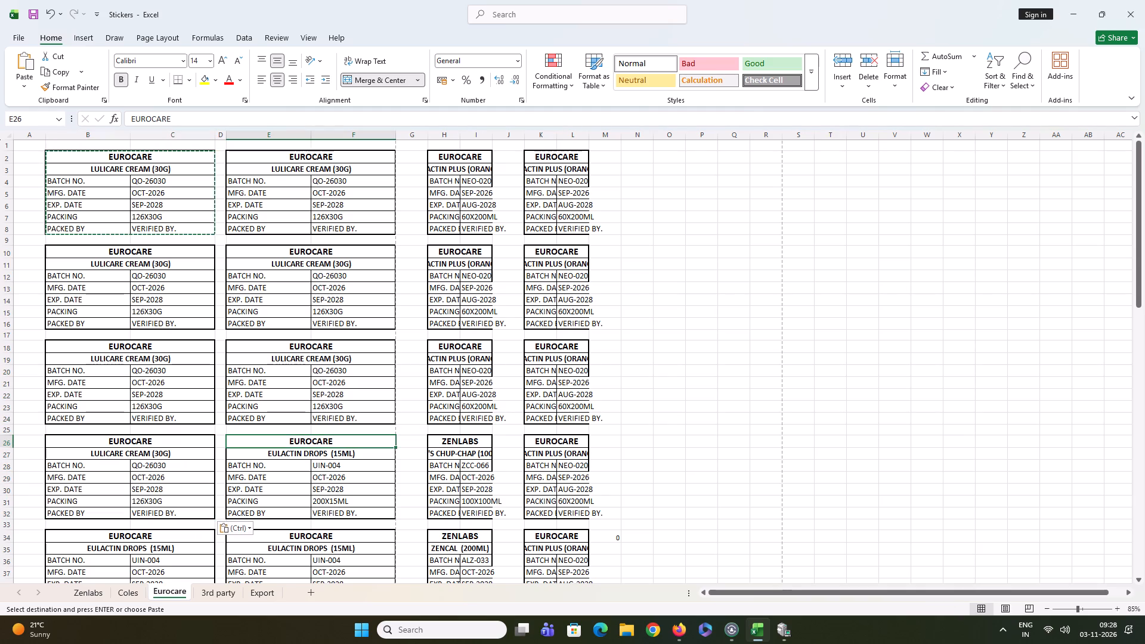
pyautogui.hotkey('ctrl', 'v')
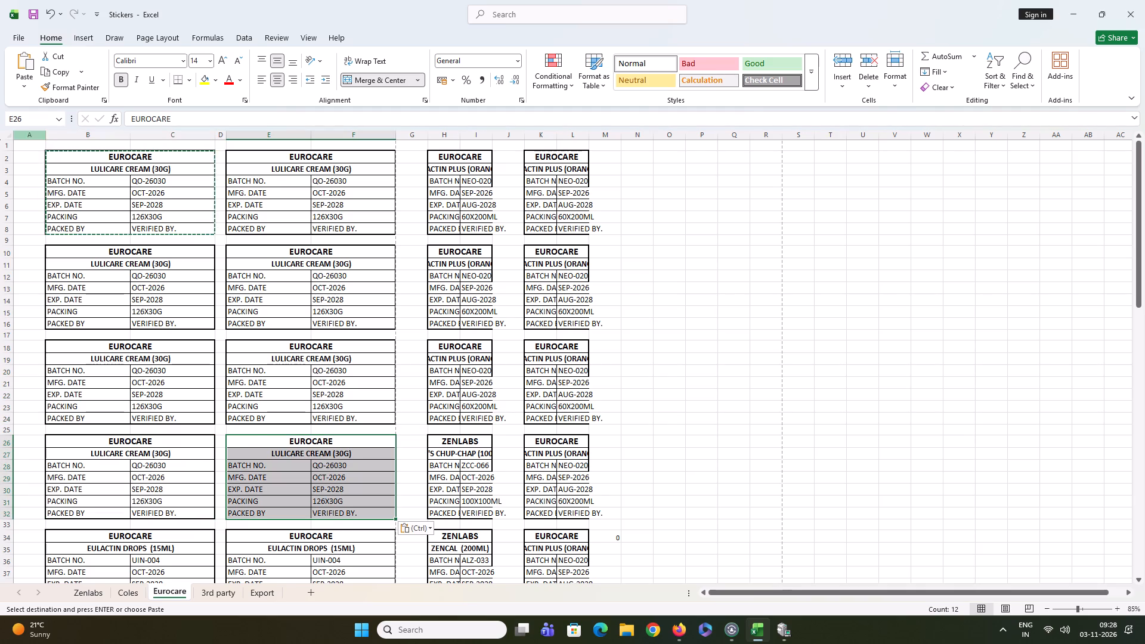
# Paste the copied Lulicare Cream sticker over the two Eulactin Drops stickers starting at B34 and E34.
pyautogui.moveTo(71, 157); pyautogui.dragTo(165, 207)
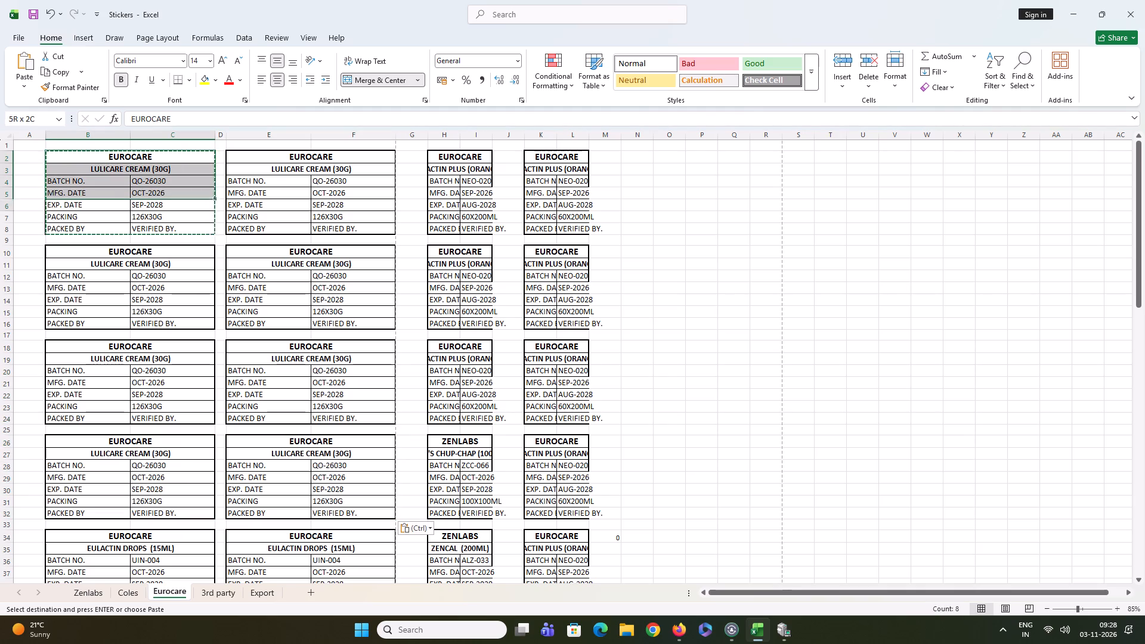
pyautogui.moveTo(165, 207); pyautogui.dragTo(369, 513)
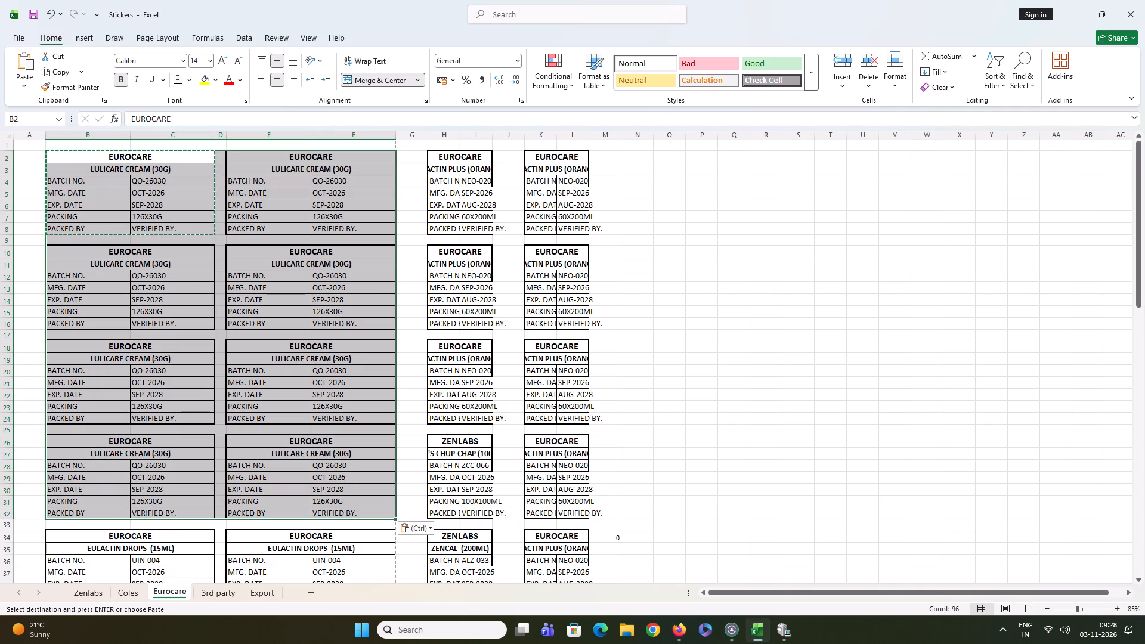
pyautogui.click(162, 538)
pyautogui.hotkey('ctrl', 'v')
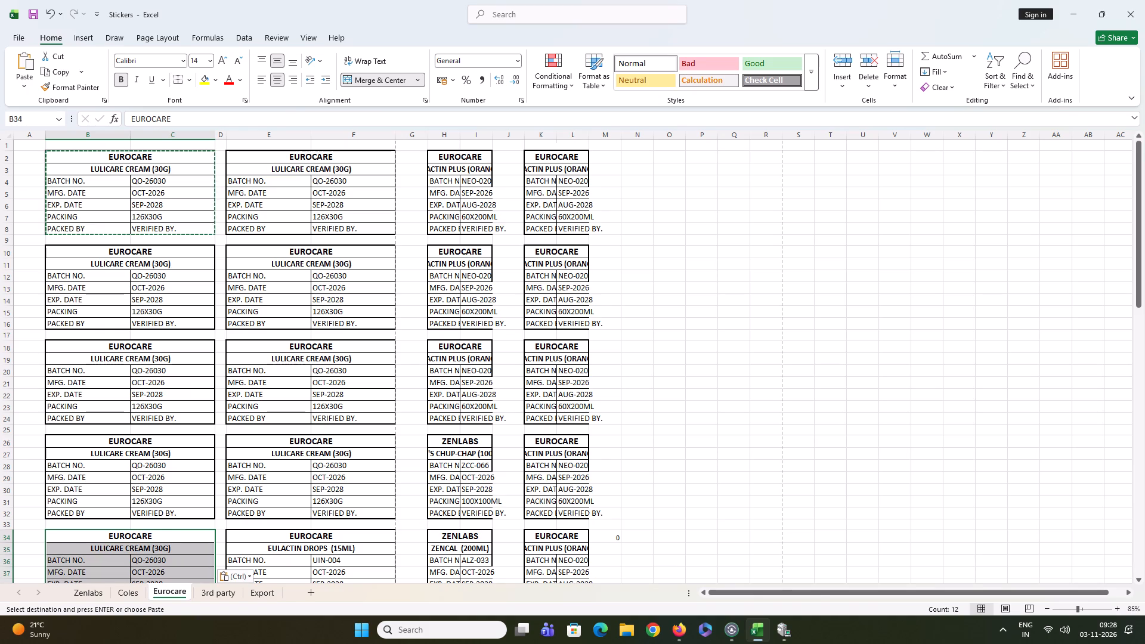
pyautogui.click(264, 537)
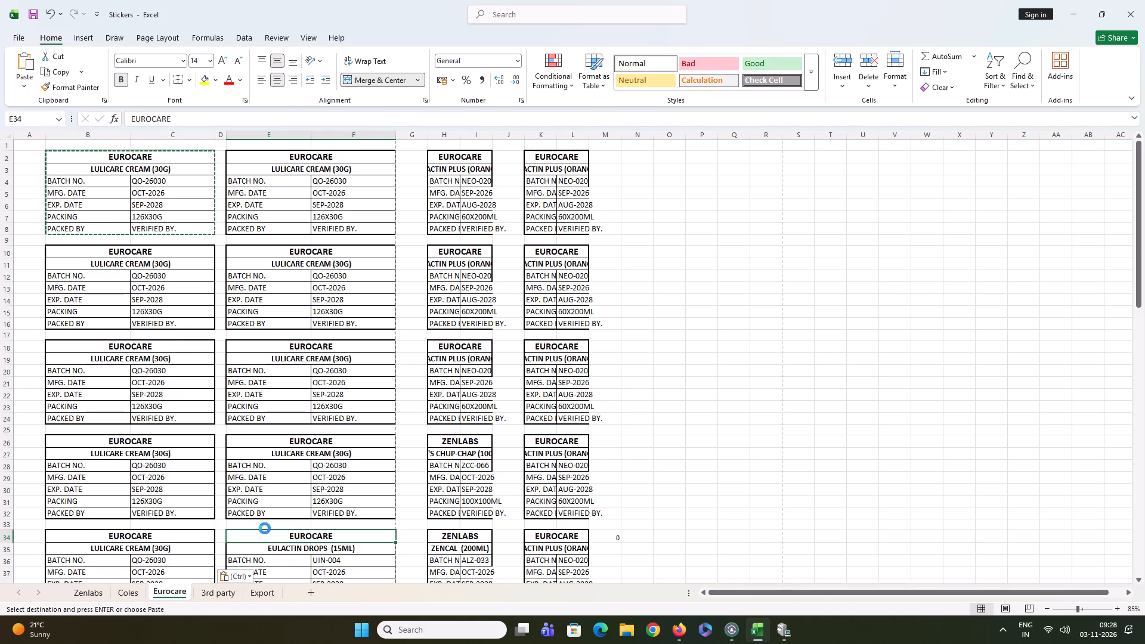
pyautogui.hotkey('ctrl', 'v')
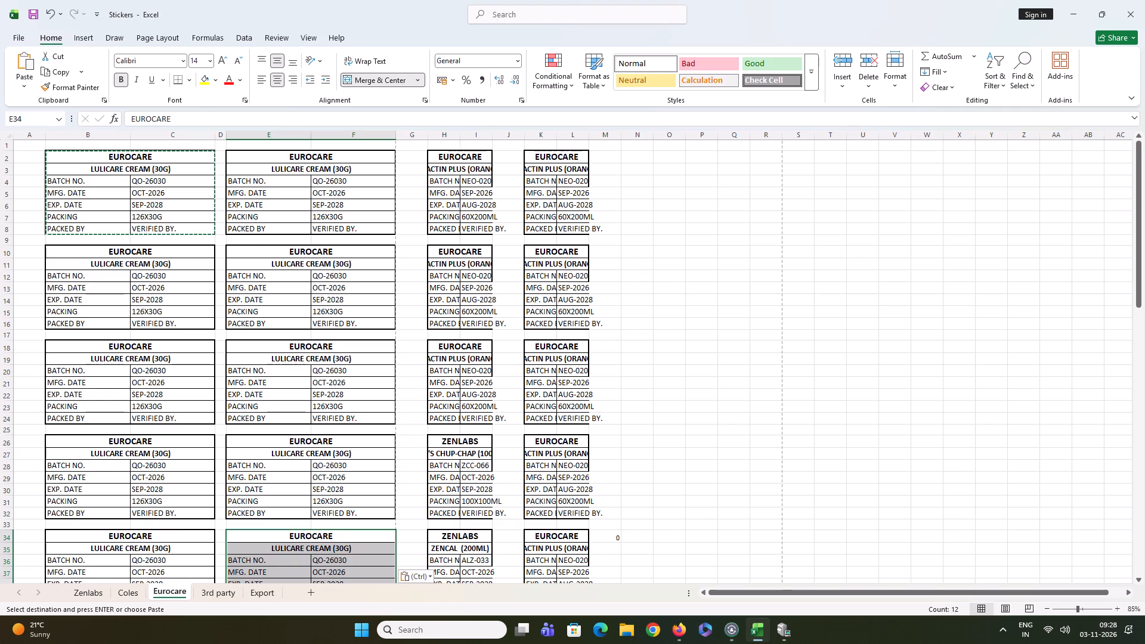
# Copy the Lulicare Cream sticker block B2:F32 and paste it starting at E34, replacing the existing data.
pyautogui.moveTo(67, 153); pyautogui.dragTo(338, 484)
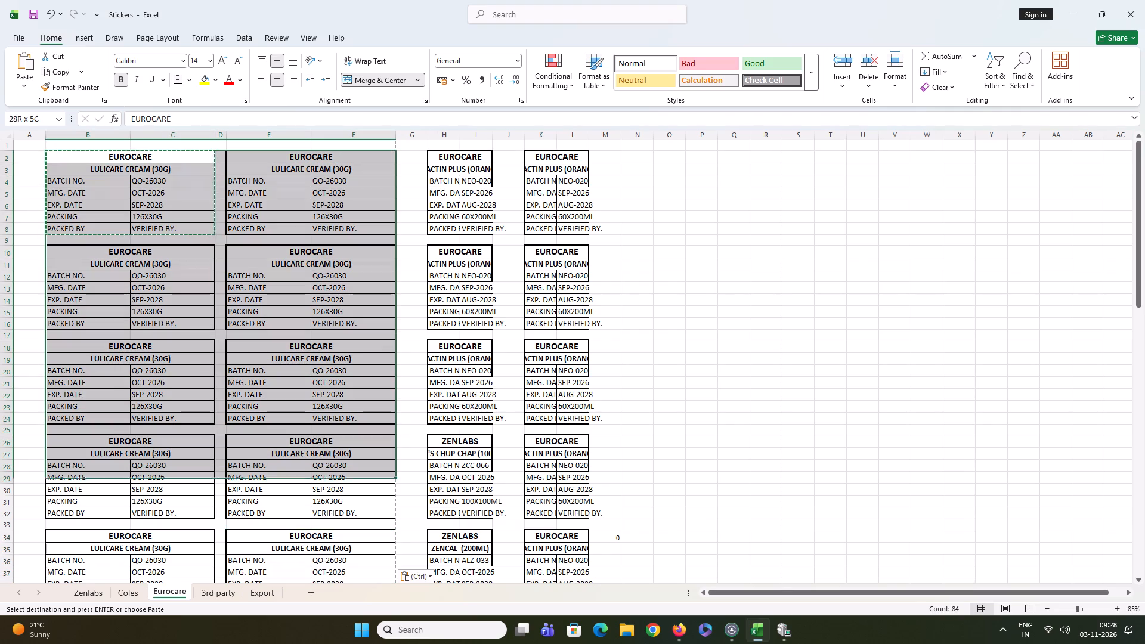
pyautogui.moveTo(338, 484); pyautogui.dragTo(372, 512)
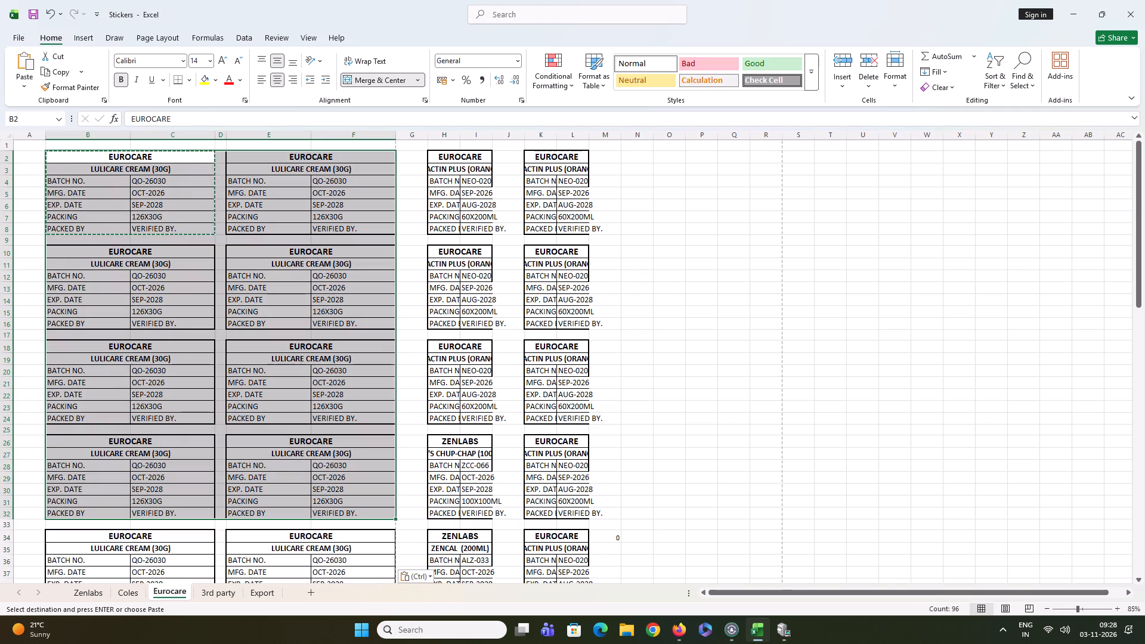
pyautogui.hotkey('ctrl', 'c')
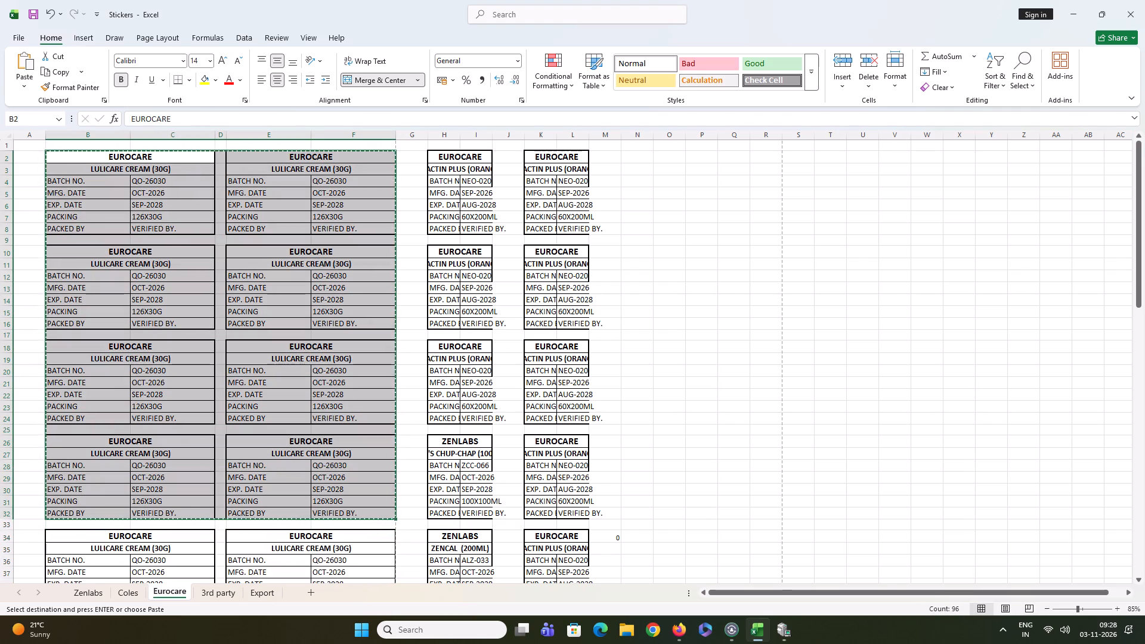
pyautogui.click(311, 534)
pyautogui.hotkey('ctrl', 'v')
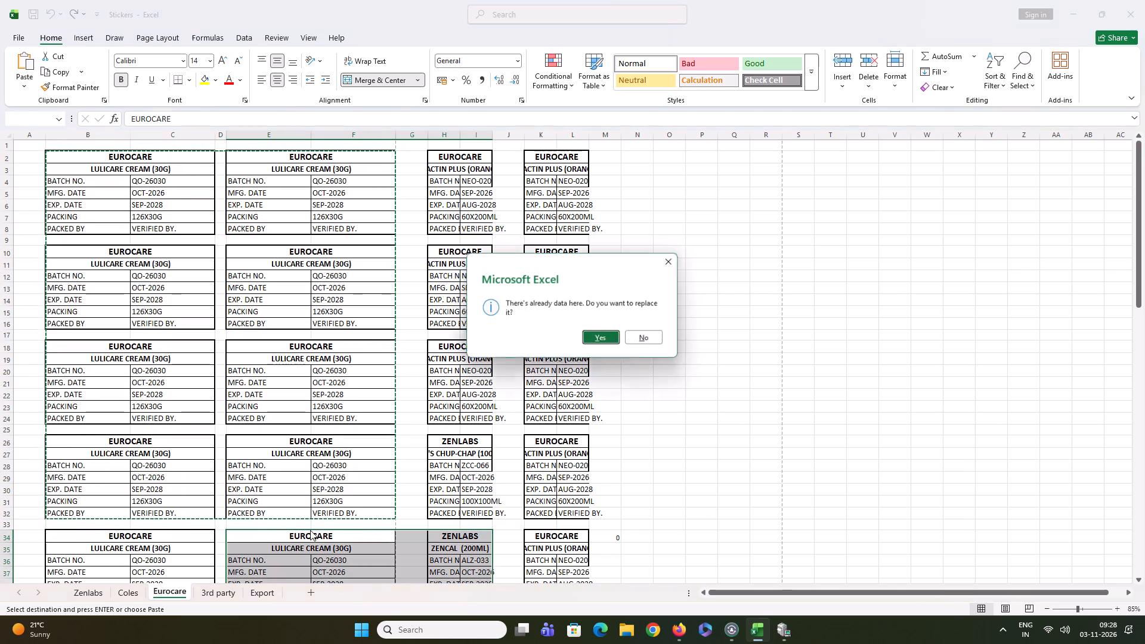
pyautogui.click(607, 331)
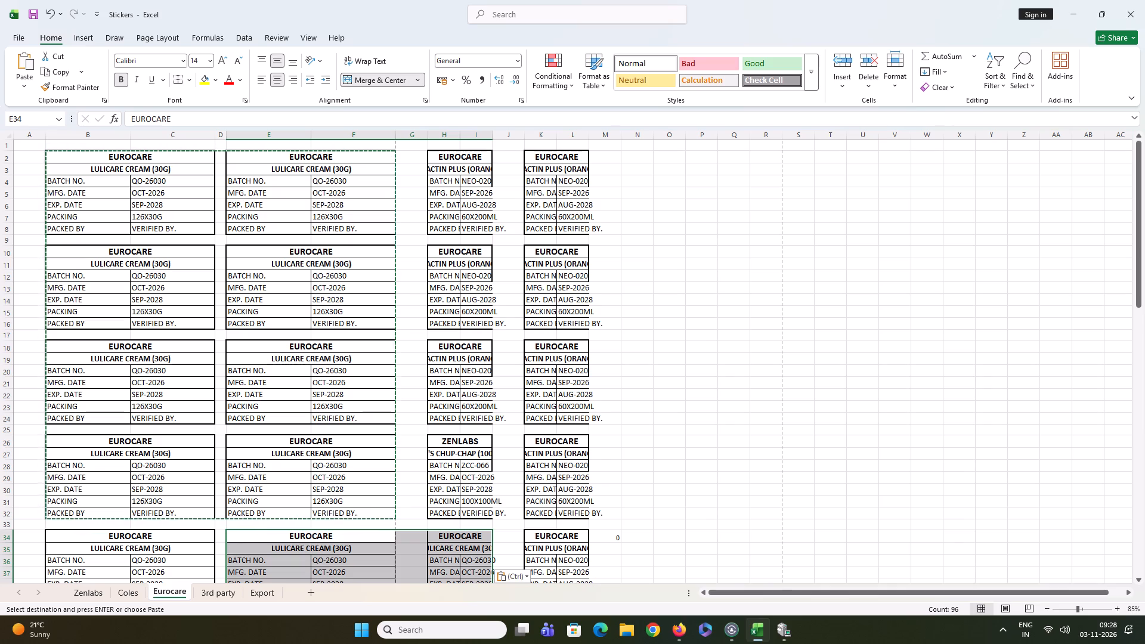
# Select the sticker block B2:F56 and print only the current selection, one copy on A4 portrait.
pyautogui.moveTo(68, 156); pyautogui.dragTo(361, 509)
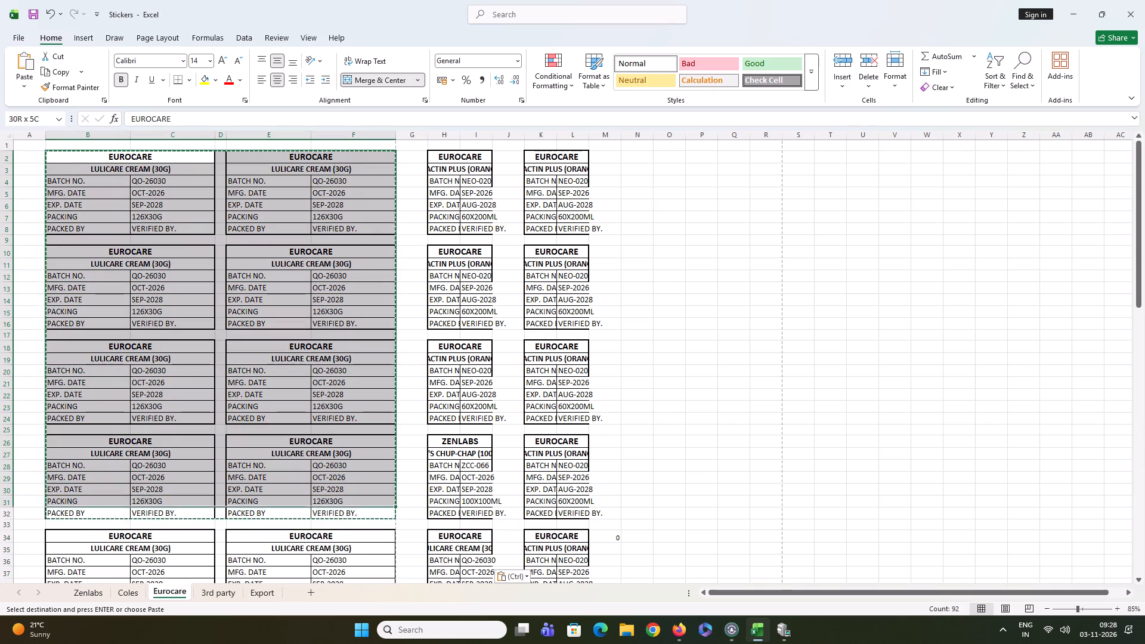
pyautogui.moveTo(361, 509); pyautogui.dragTo(357, 586)
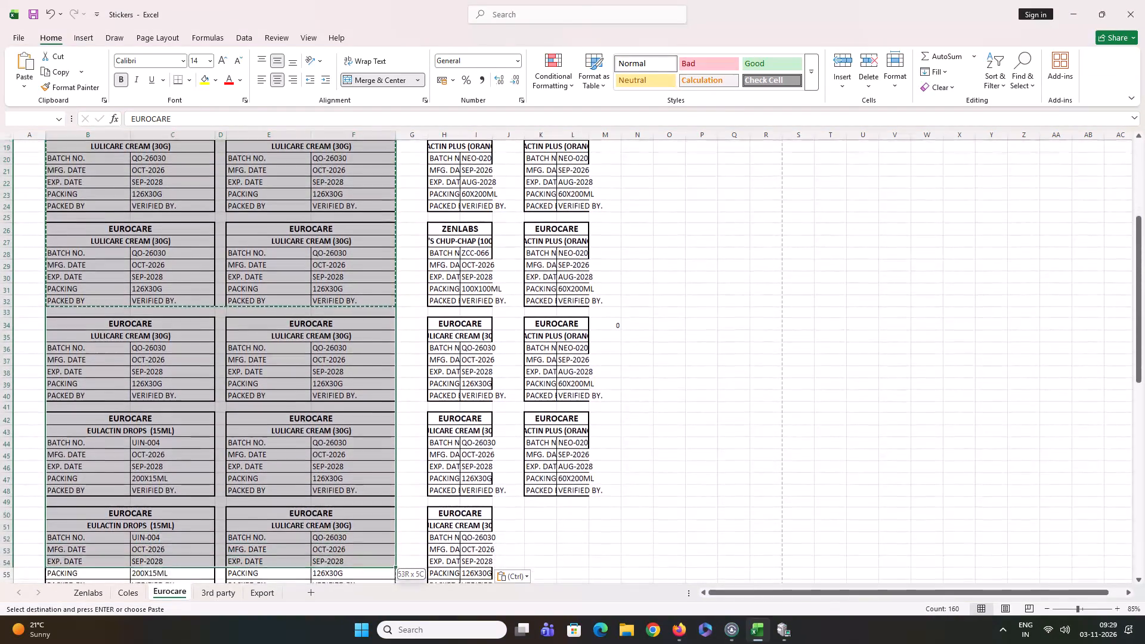
pyautogui.moveTo(357, 586); pyautogui.dragTo(357, 586)
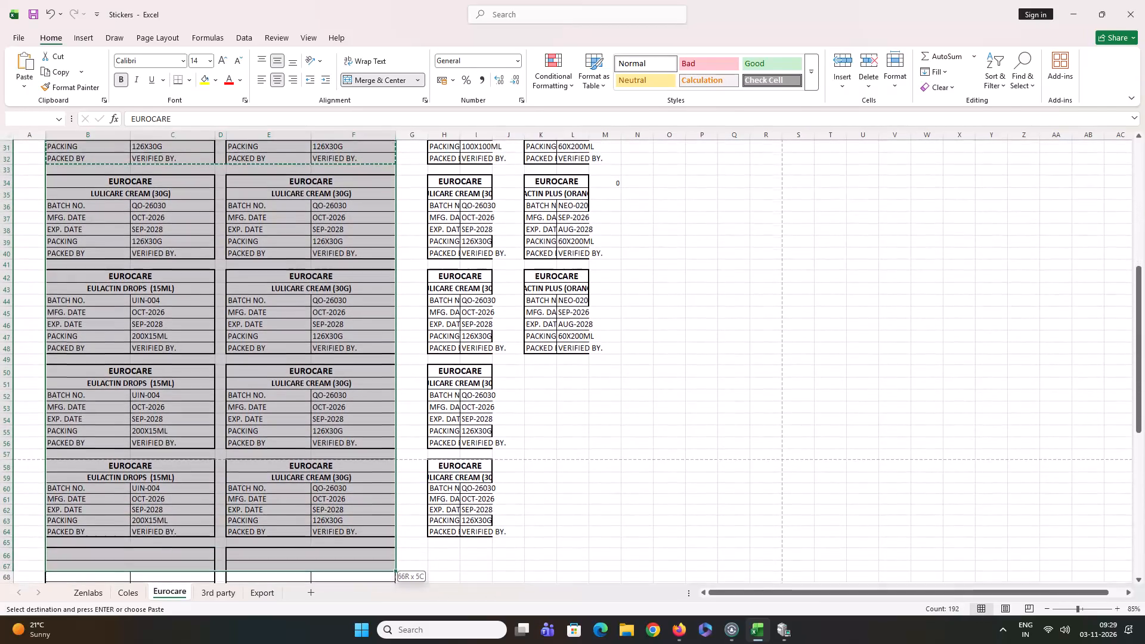
pyautogui.moveTo(357, 586); pyautogui.dragTo(348, 433)
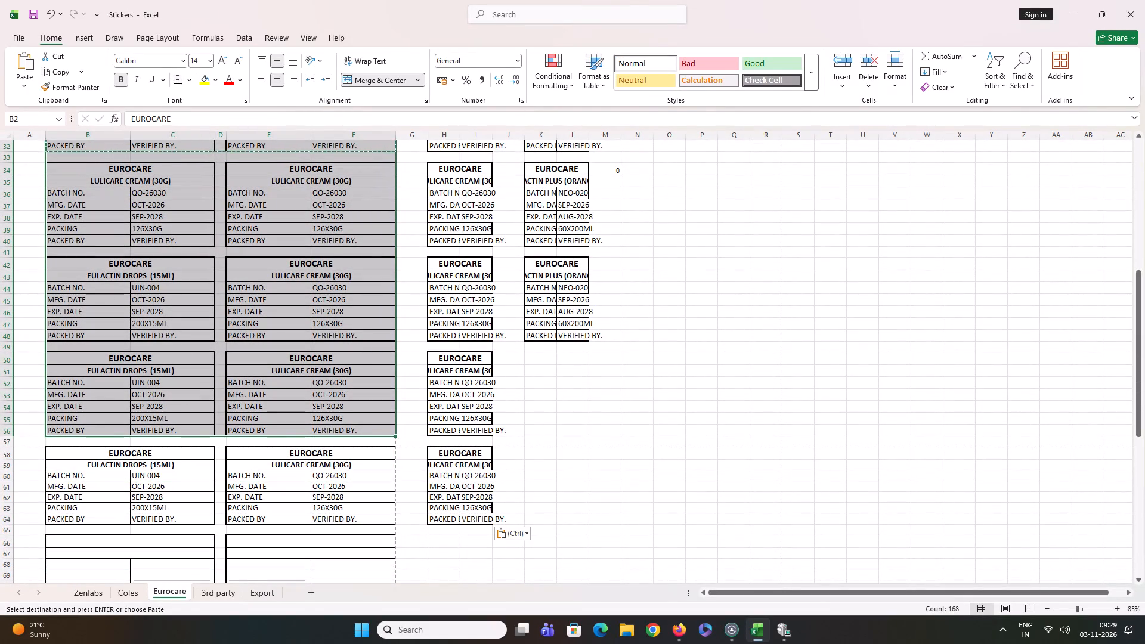
pyautogui.hotkey('ctrl', 'p')
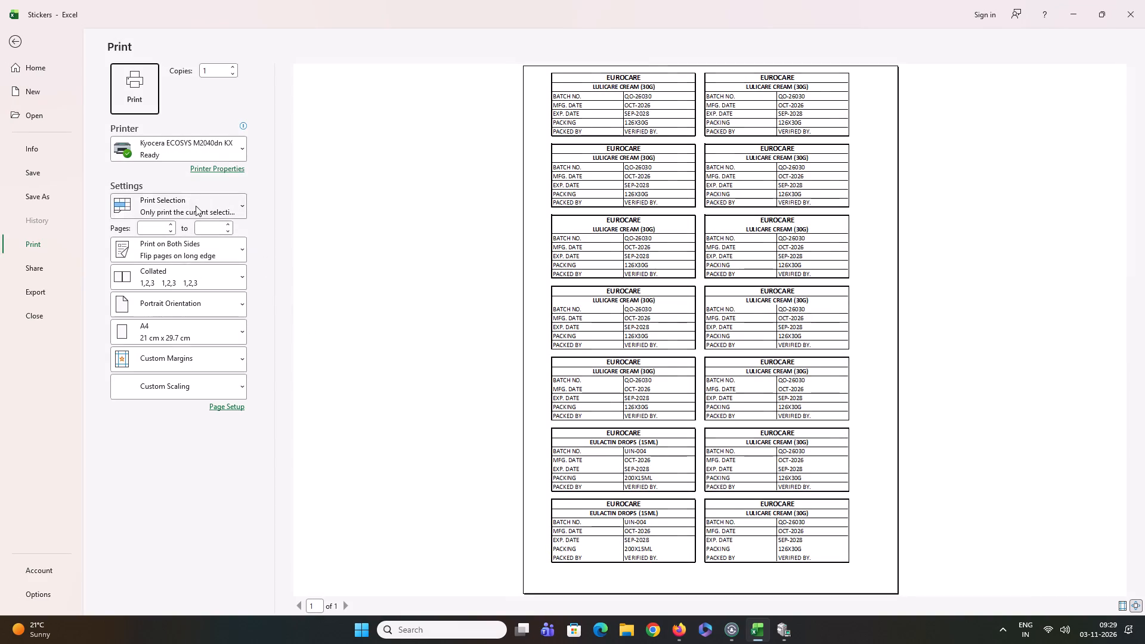
pyautogui.click(190, 199)
pyautogui.click(154, 284)
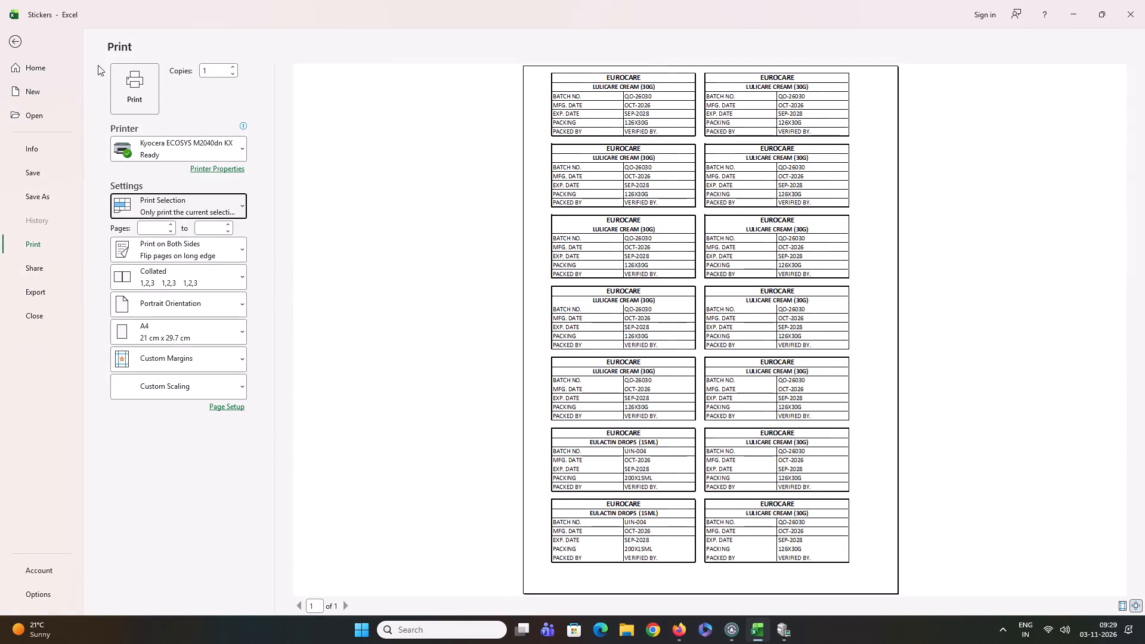
pyautogui.click(119, 73)
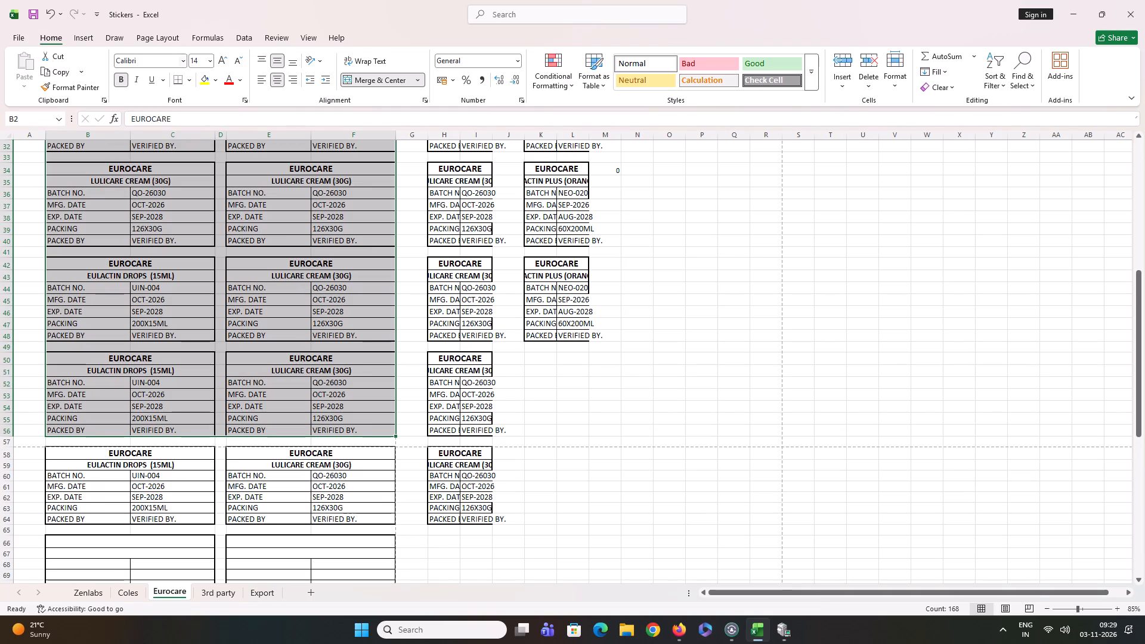
pyautogui.click(787, 487)
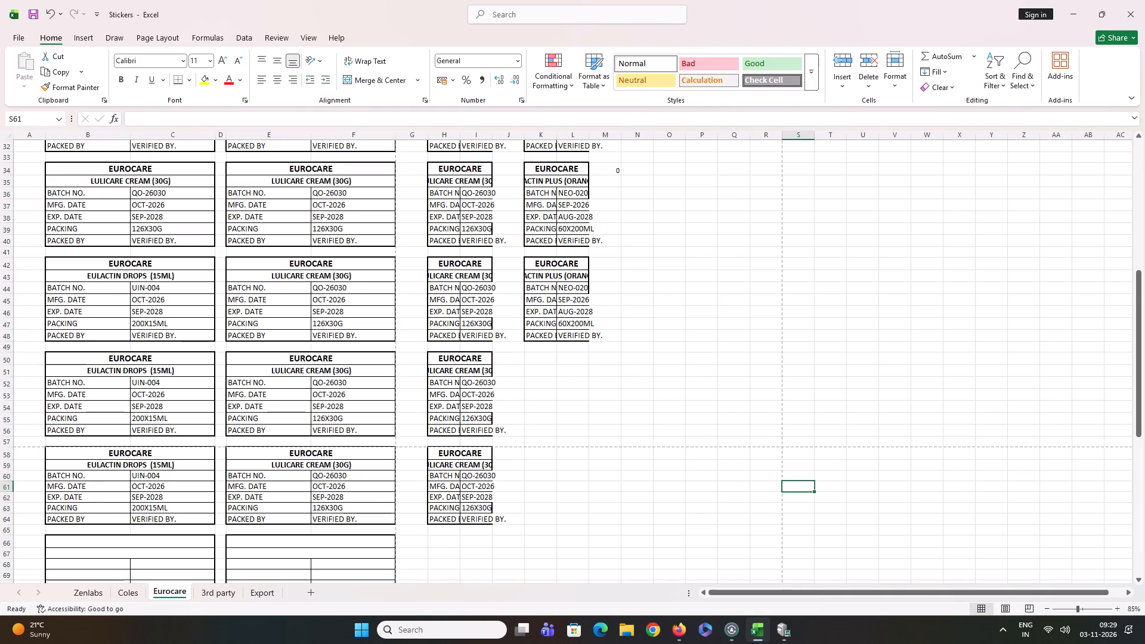
# Copy the Lulicare Cream sticker in B34:C40 and paste it over the Eulactin Drops stickers starting at B42, B50 and B58.
pyautogui.moveTo(89, 170); pyautogui.dragTo(176, 247)
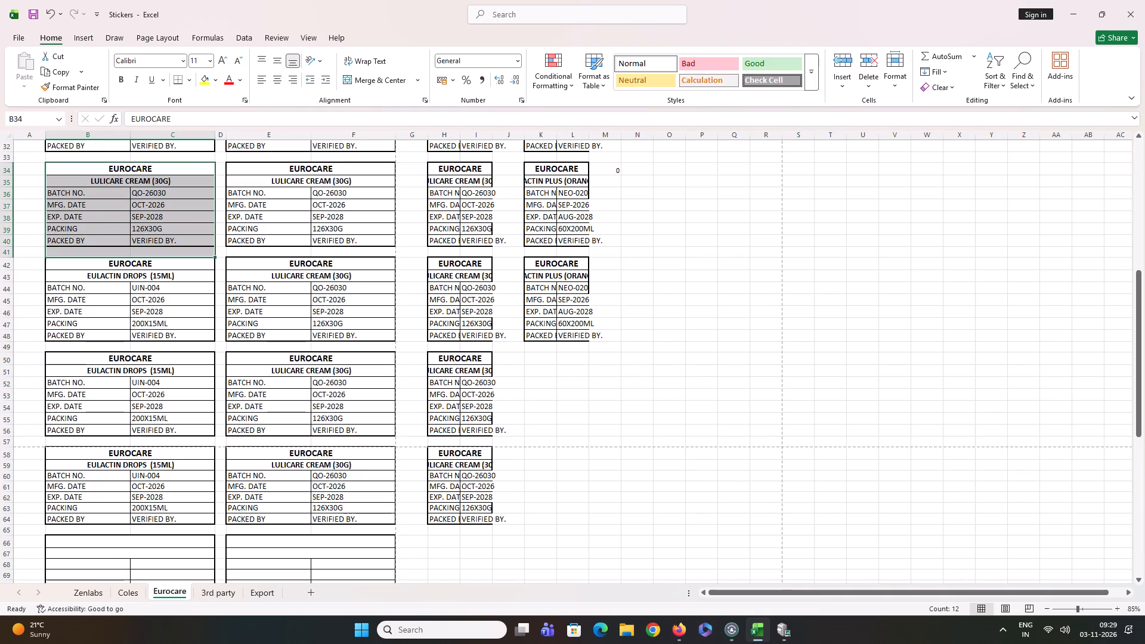
pyautogui.click(176, 247)
pyautogui.moveTo(73, 166); pyautogui.dragTo(159, 242)
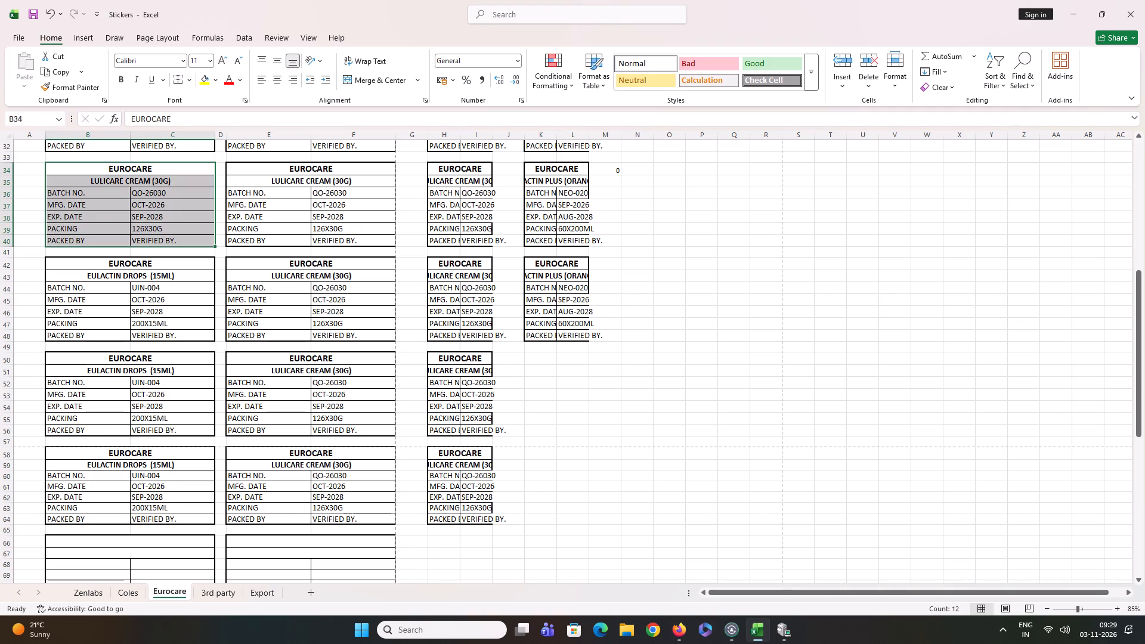
pyautogui.hotkey('ctrl', 'c')
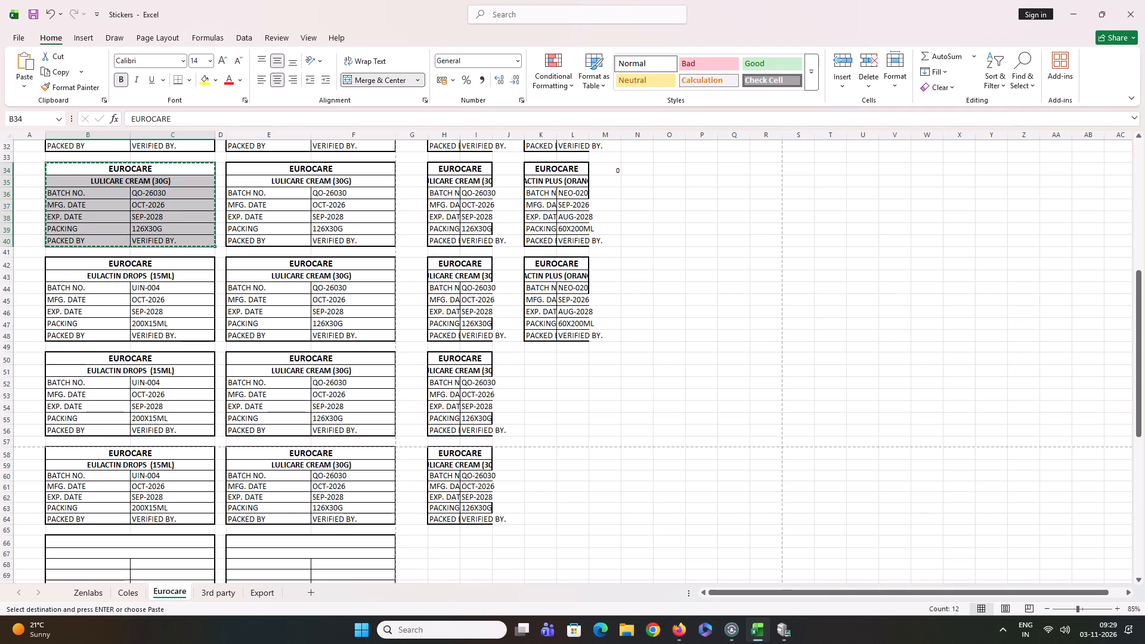
pyautogui.click(120, 261)
pyautogui.hotkey('ctrl', 'v')
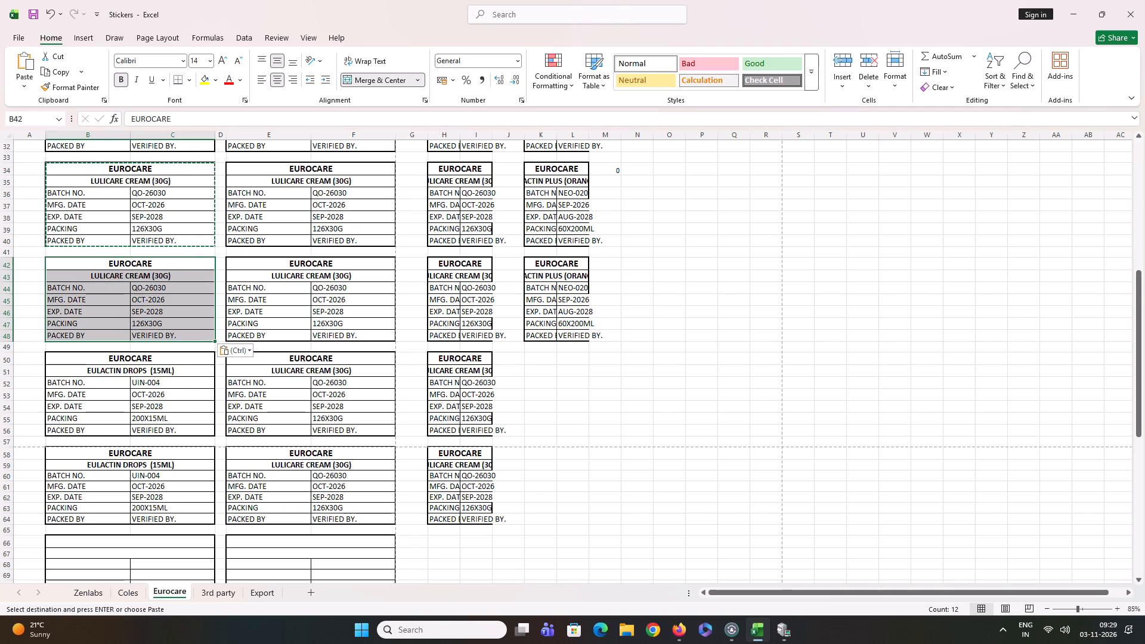
pyautogui.click(121, 359)
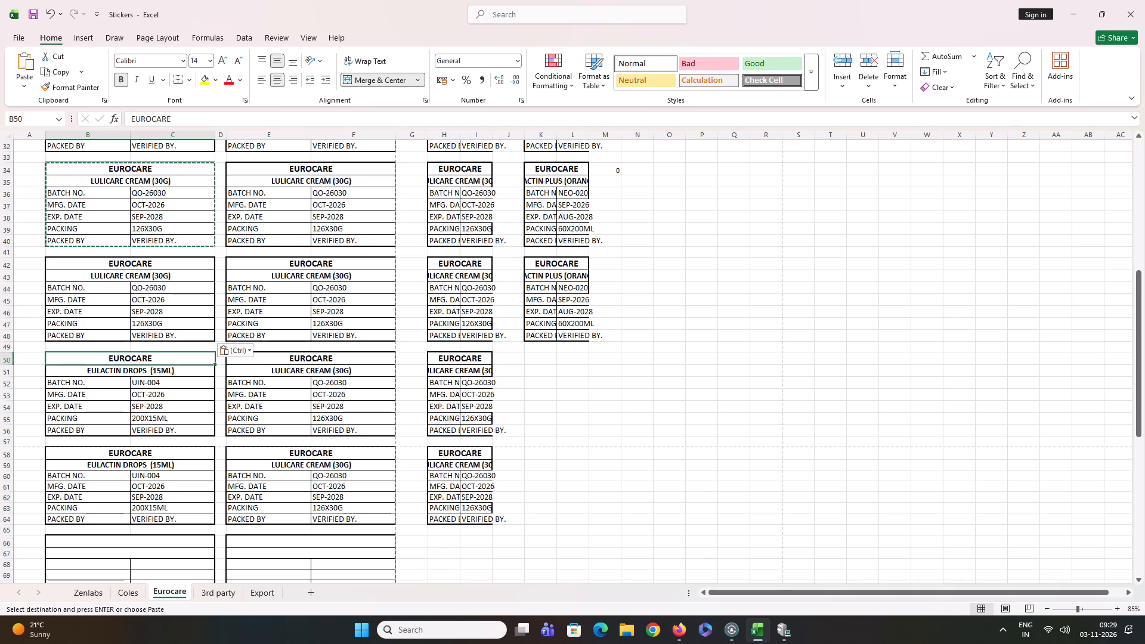
pyautogui.hotkey('ctrl', 'v')
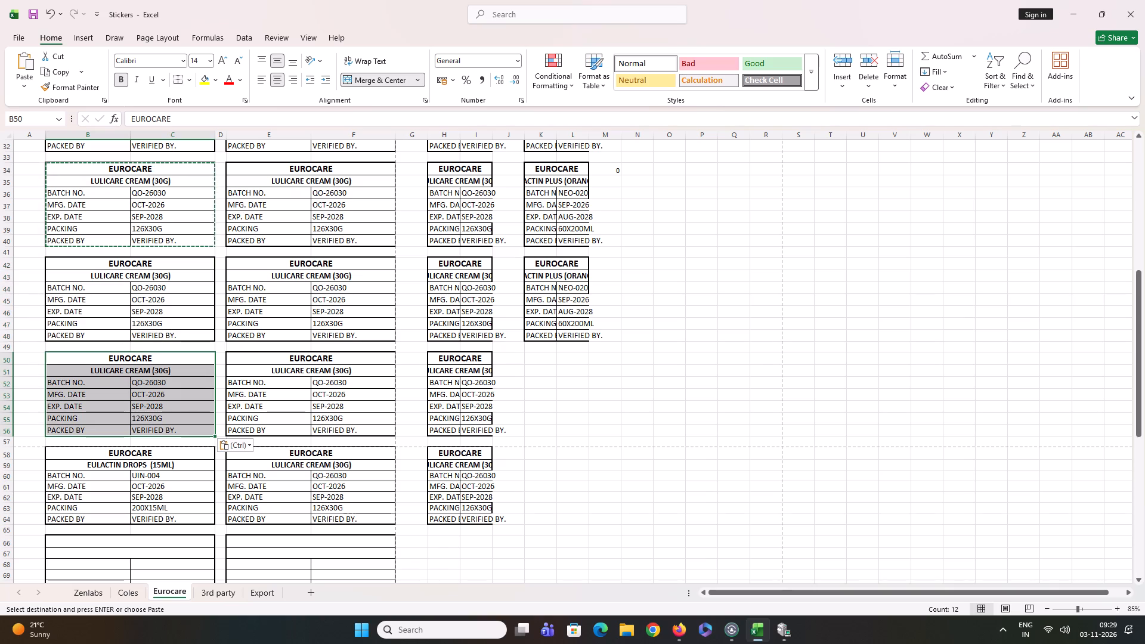
pyautogui.click(168, 454)
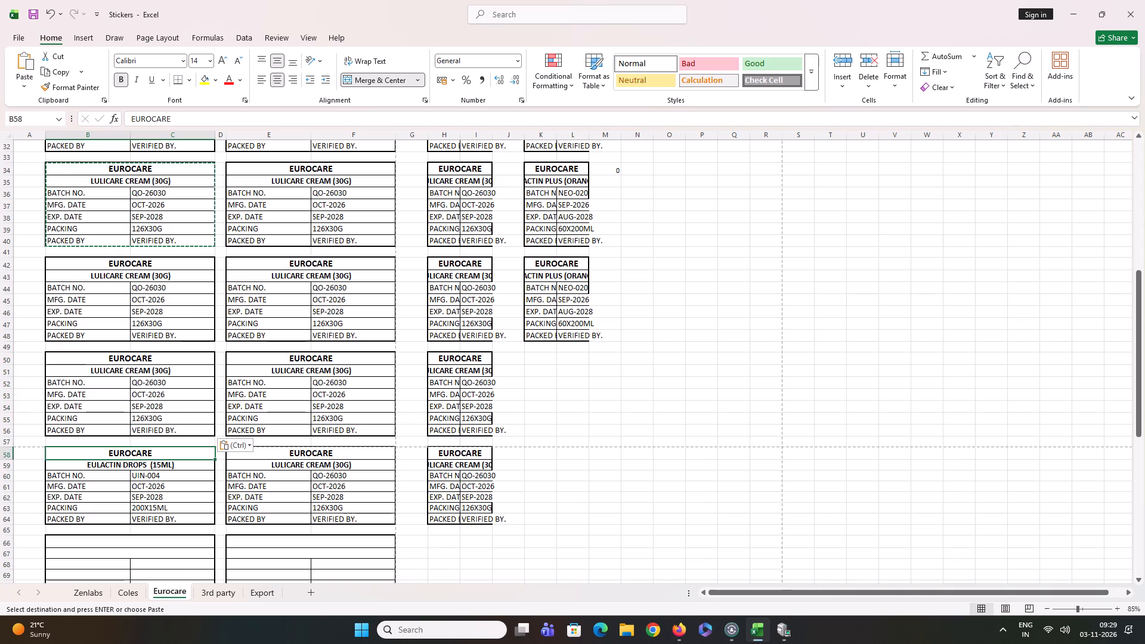
pyautogui.hotkey('ctrl', 'v')
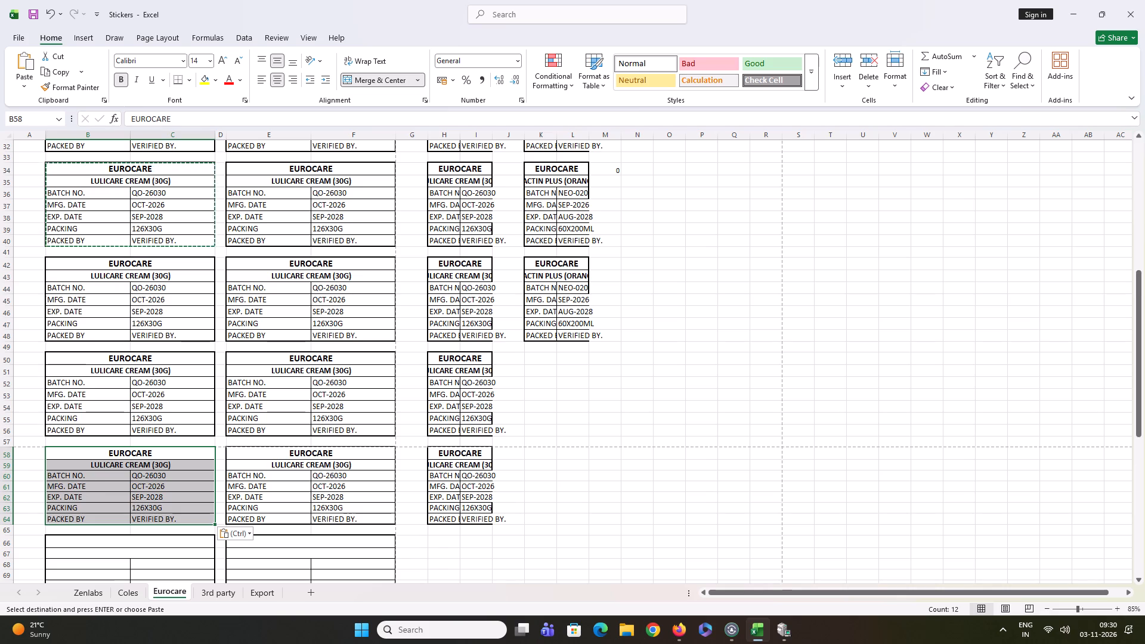
pyautogui.click(629, 466)
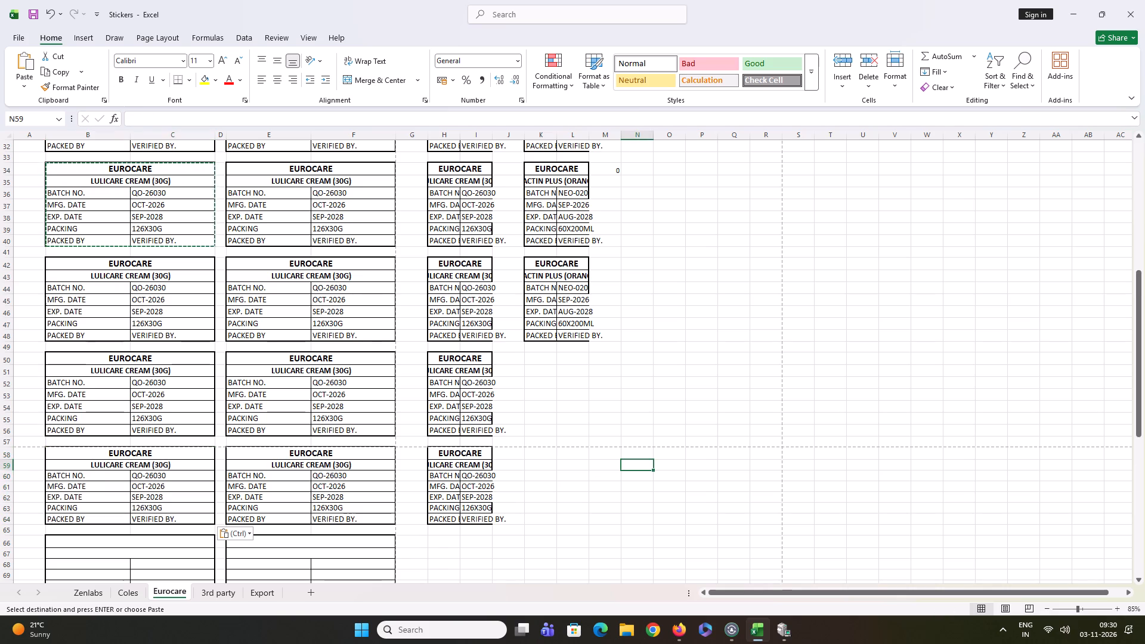
# Select the Lulicare Cream stickers in B2:F56 and print only that selection, one copy on A4 portrait.
pyautogui.moveTo(392, 518); pyautogui.dragTo(322, 500)
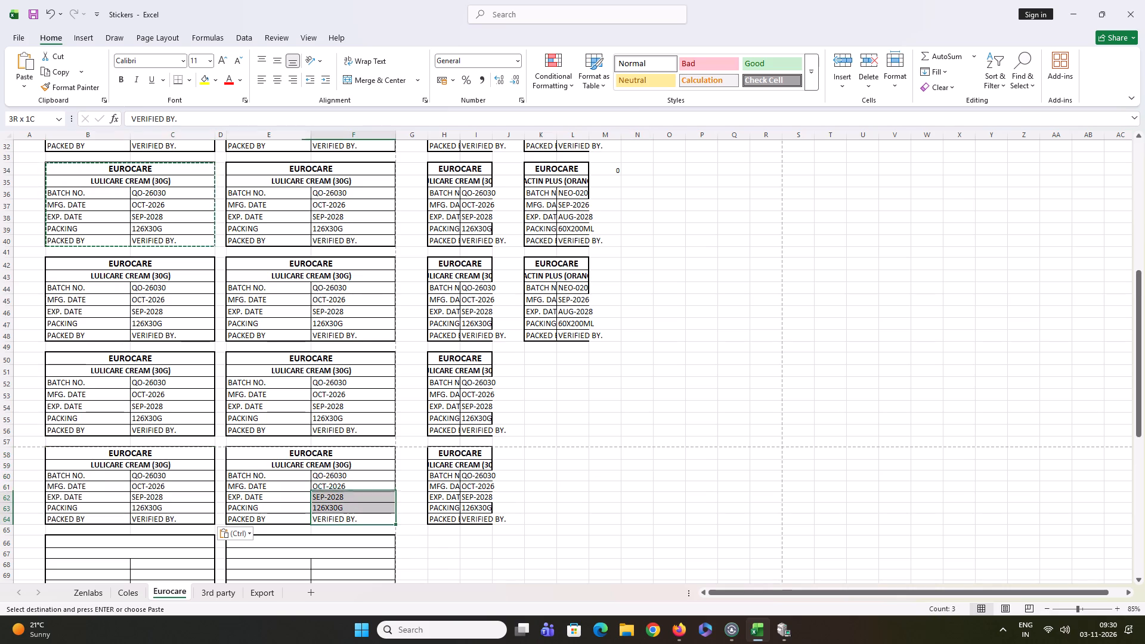
pyautogui.moveTo(322, 500); pyautogui.dragTo(361, 516)
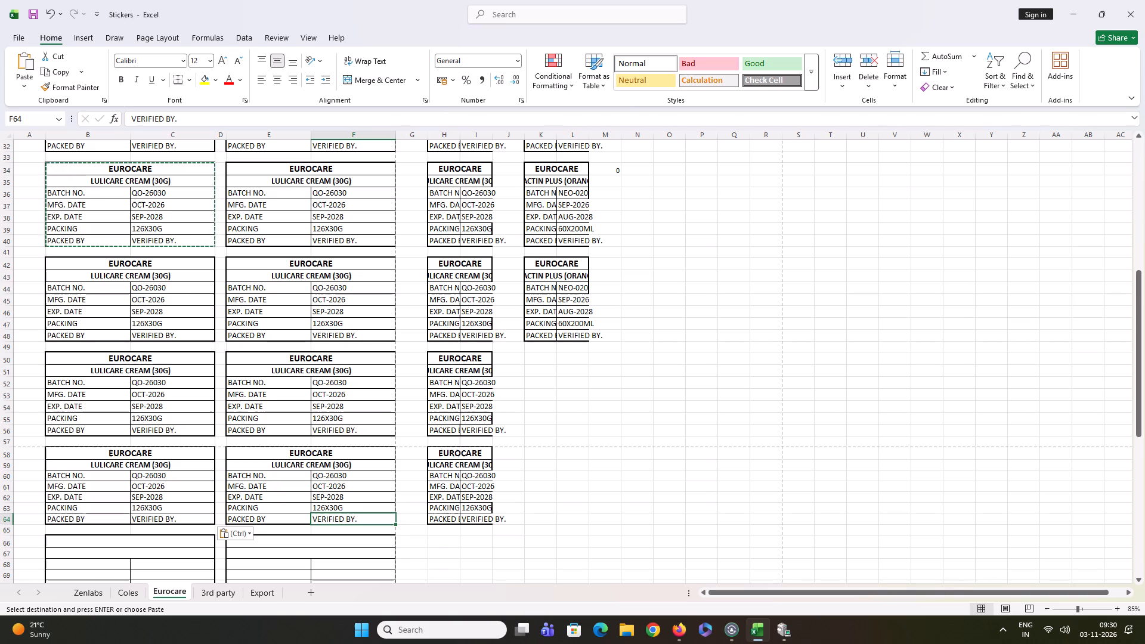
pyautogui.moveTo(364, 431); pyautogui.dragTo(126, 281)
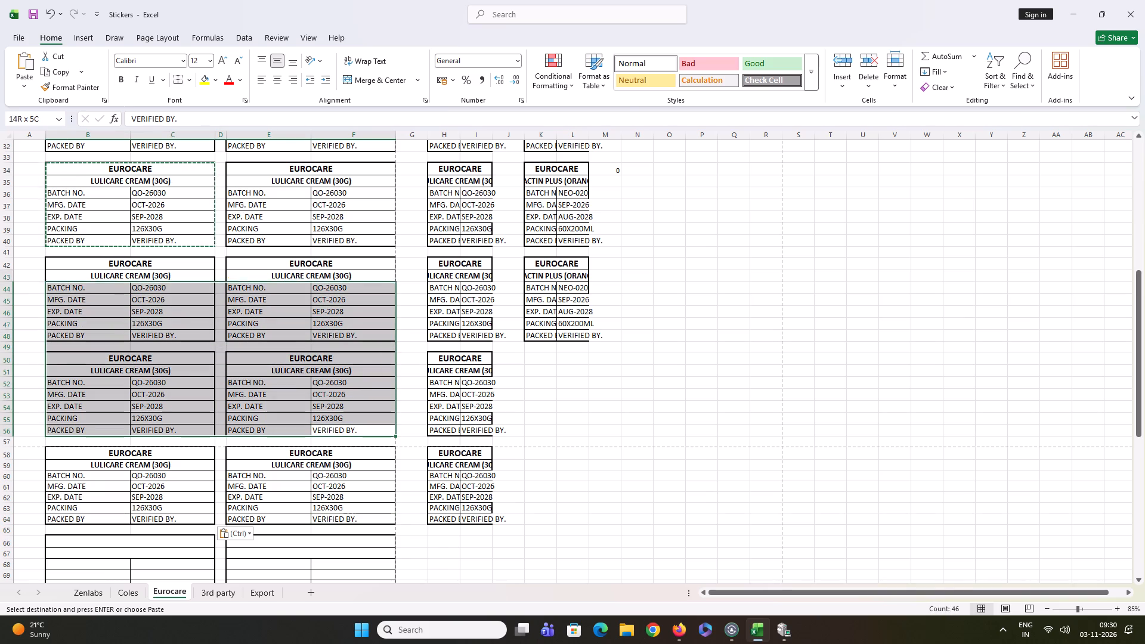
pyautogui.moveTo(126, 281); pyautogui.dragTo(116, 148)
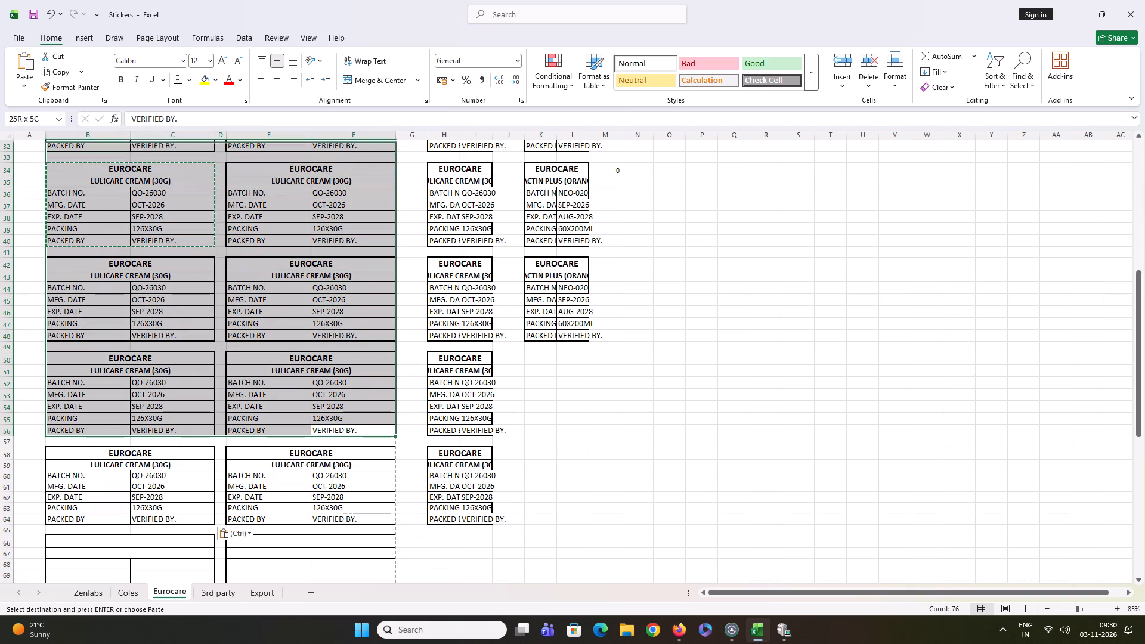
pyautogui.moveTo(116, 148); pyautogui.dragTo(116, 117)
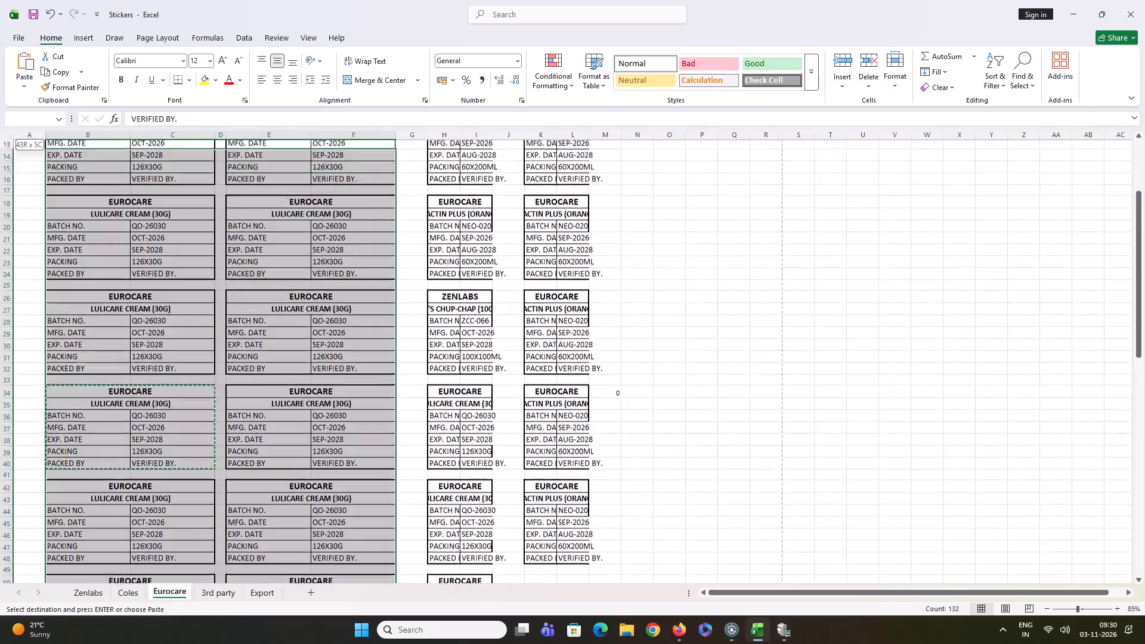
pyautogui.moveTo(116, 117); pyautogui.dragTo(140, 159)
pyautogui.hotkey('ctrl', 'p')
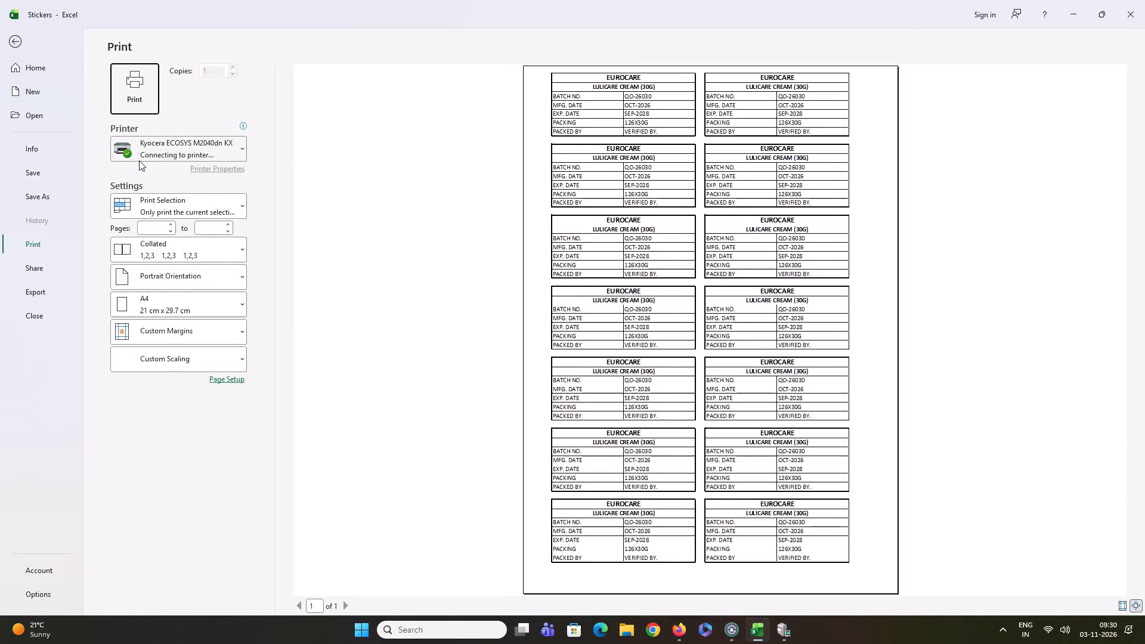
pyautogui.click(148, 208)
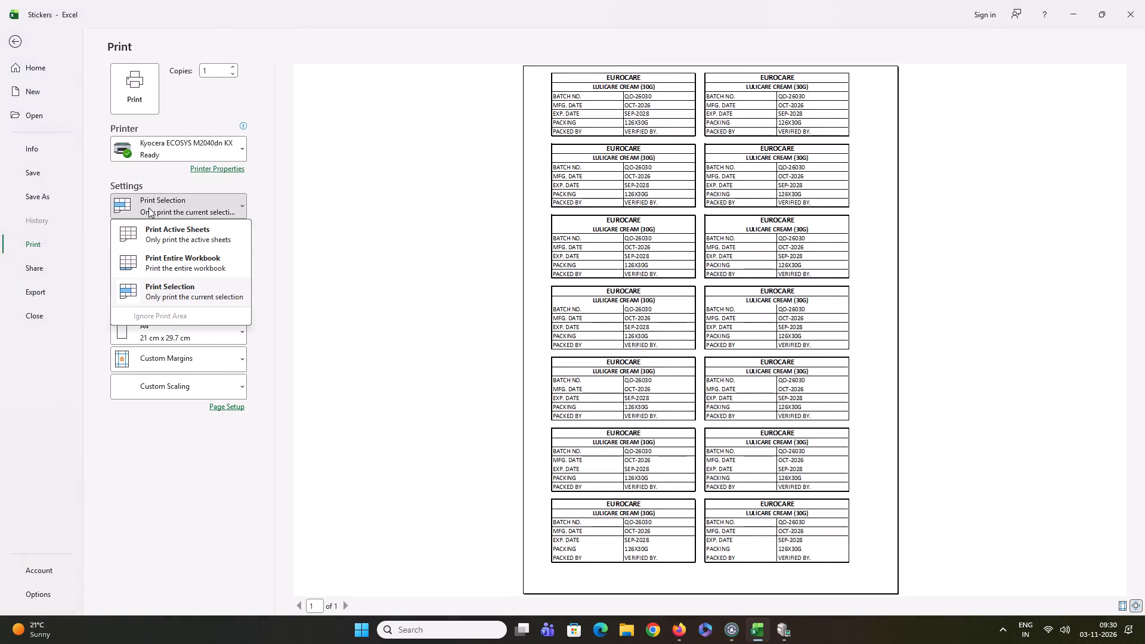
pyautogui.click(157, 292)
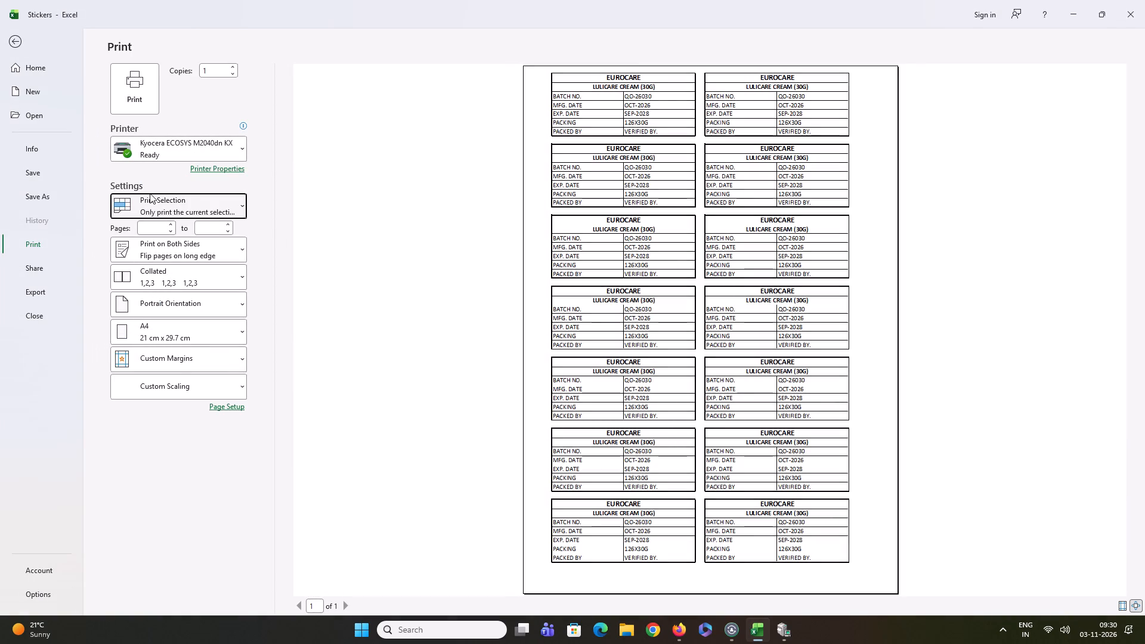
pyautogui.click(146, 110)
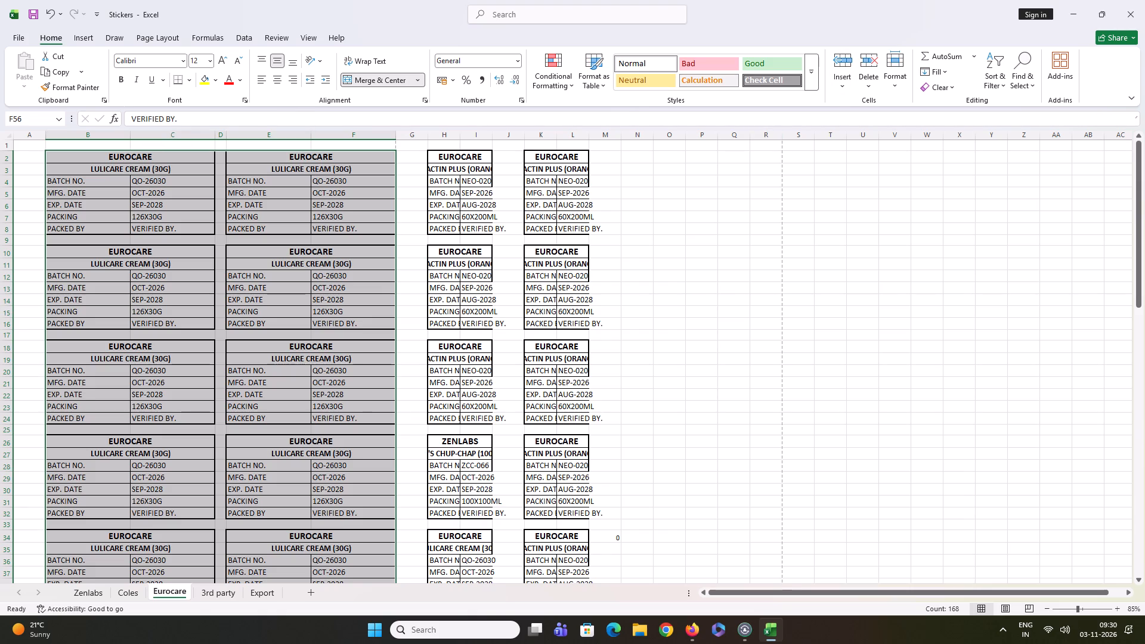
pyautogui.click(767, 219)
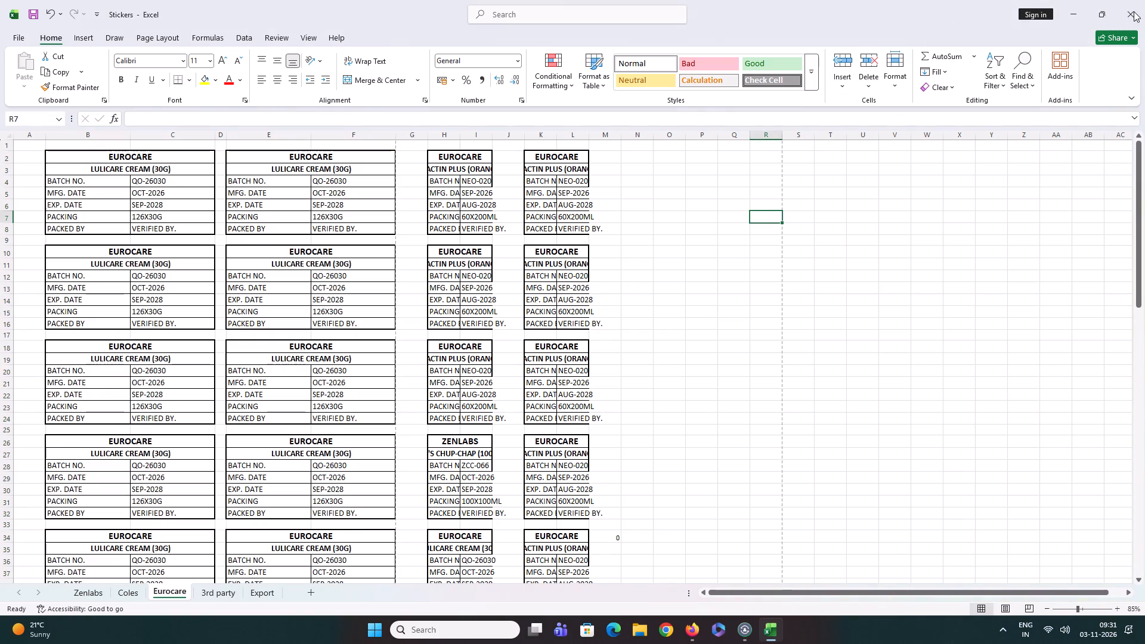
# Close the Stickers workbook, saving the changes.
pyautogui.click(1134, 11)
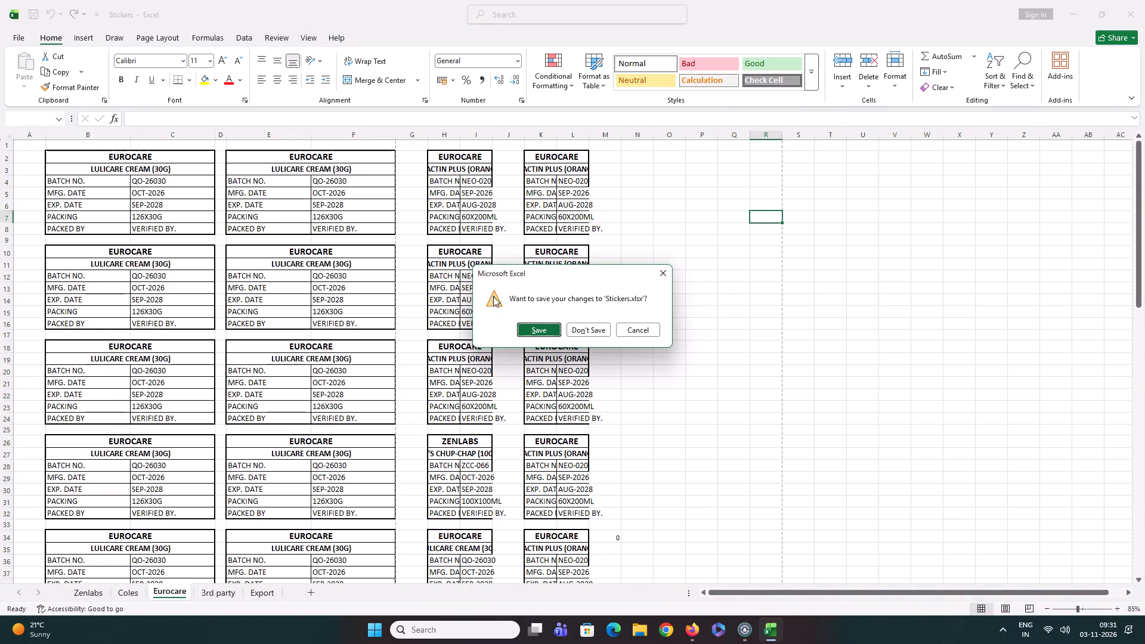
pyautogui.click(535, 328)
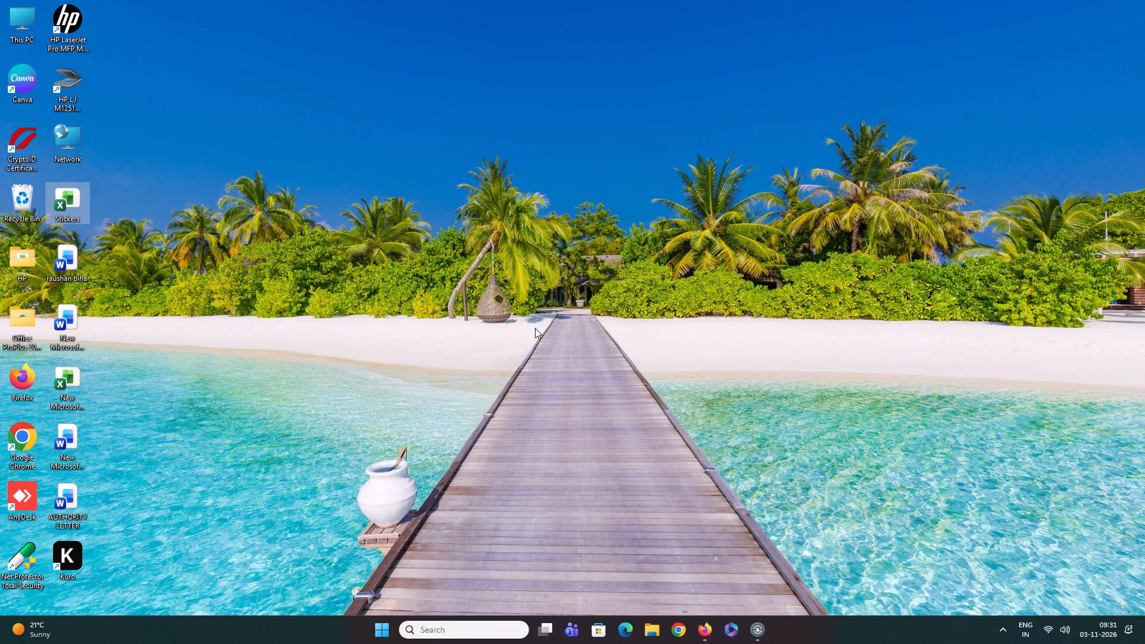